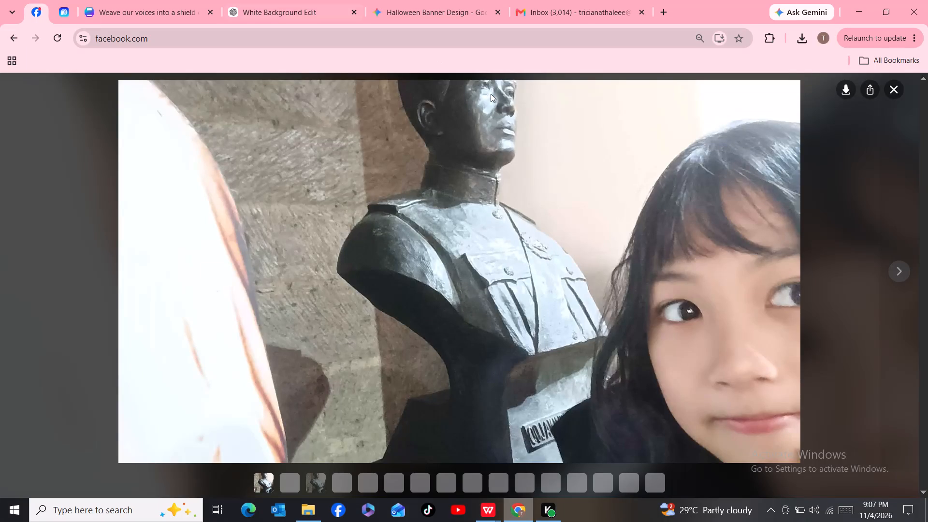
Close the enlarged photo and open the Canva design link shared in the Messenger chat.
{"action": "left_click", "coordinate": [889, 81]}
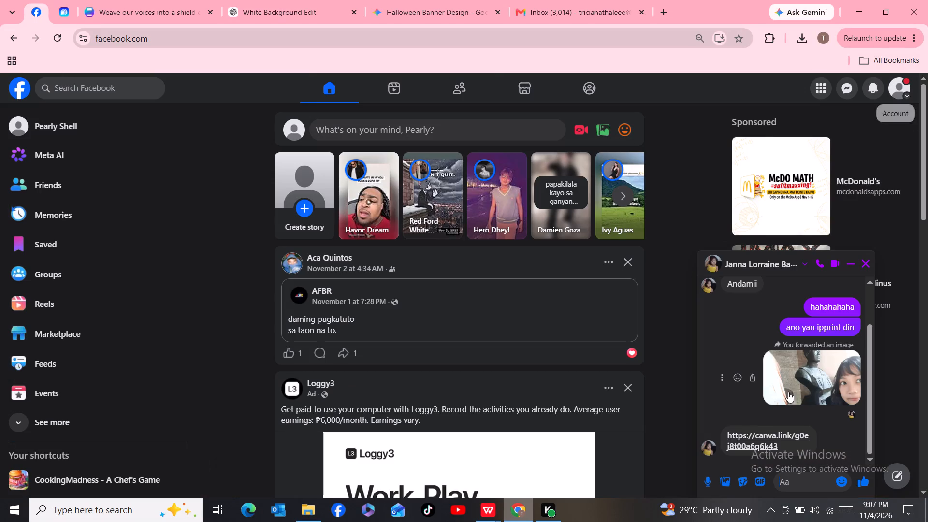
{"action": "left_click", "coordinate": [775, 436]}
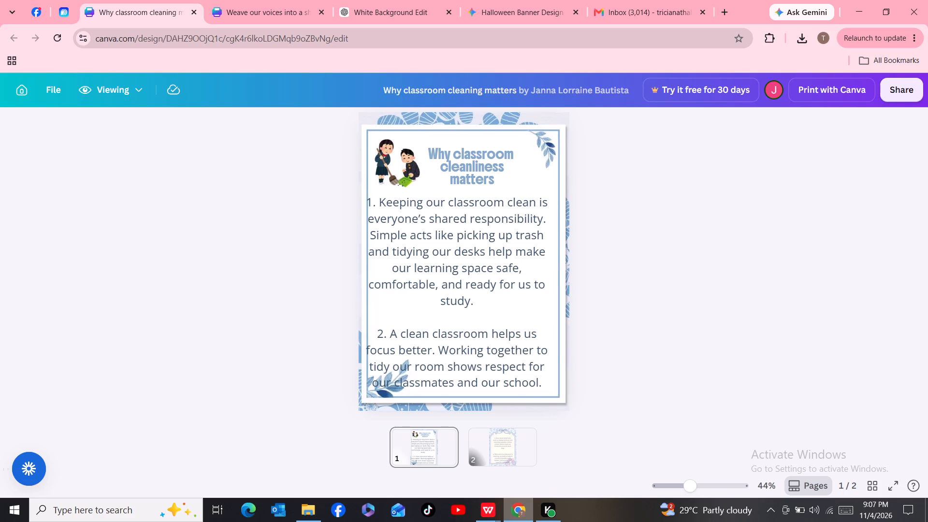
Look through both pages of the "Why classroom cleaning matters" design.
{"action": "left_click", "coordinate": [504, 433]}
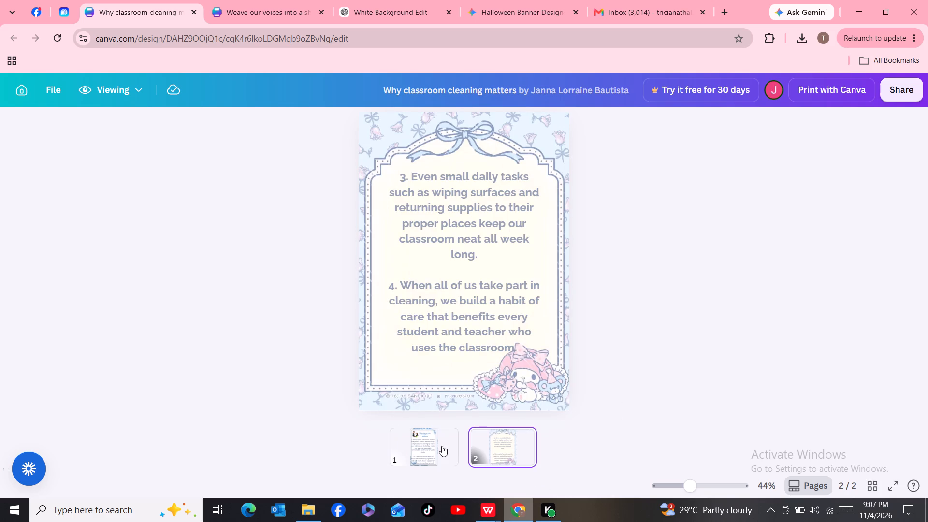
{"action": "left_click", "coordinate": [442, 446]}
{"action": "left_click", "coordinate": [482, 448]}
Examine both pages of the "Why classroom cleaning matters" design, comparing their text and layout.
{"action": "left_click", "coordinate": [435, 441]}
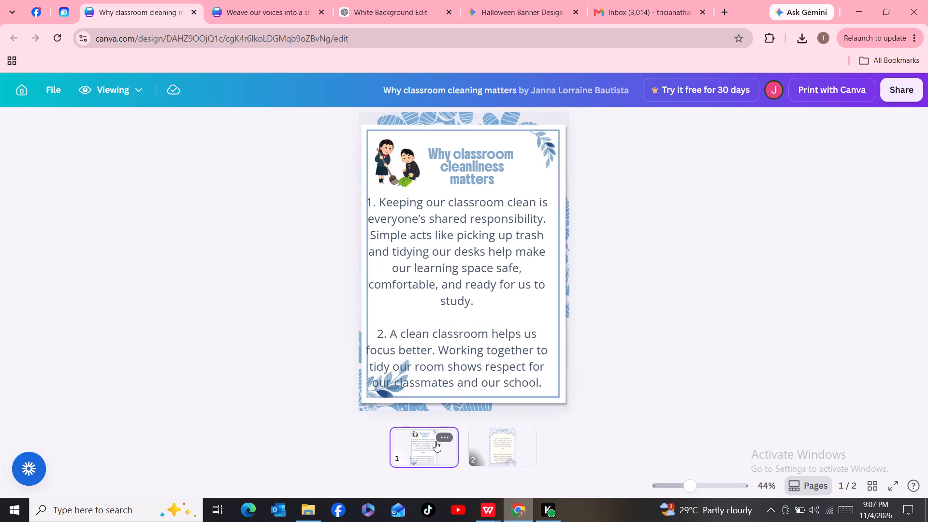
{"action": "left_click", "coordinate": [481, 441]}
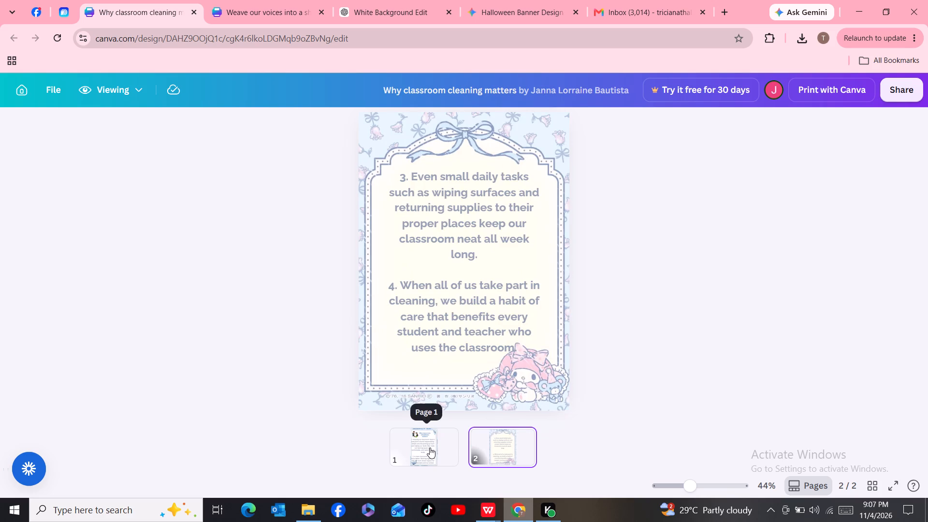
{"action": "left_click", "coordinate": [430, 448]}
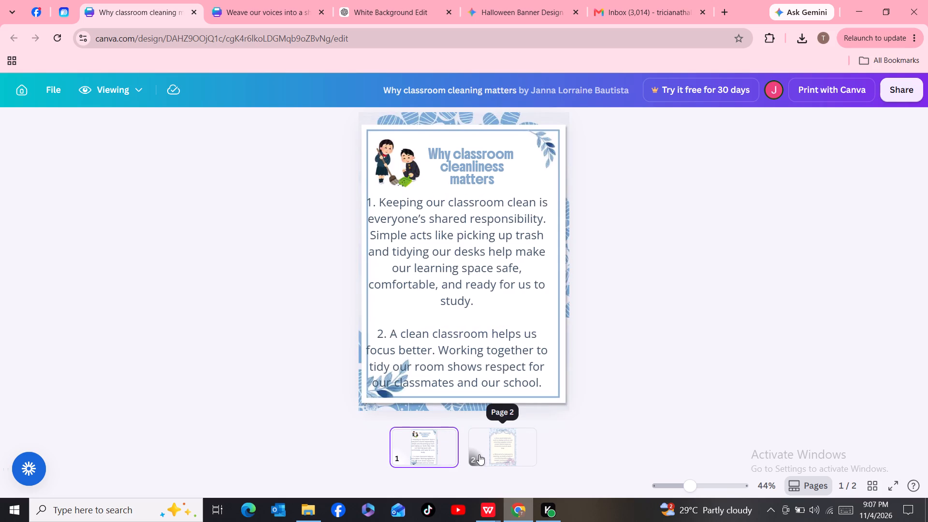
{"action": "left_click", "coordinate": [493, 451]}
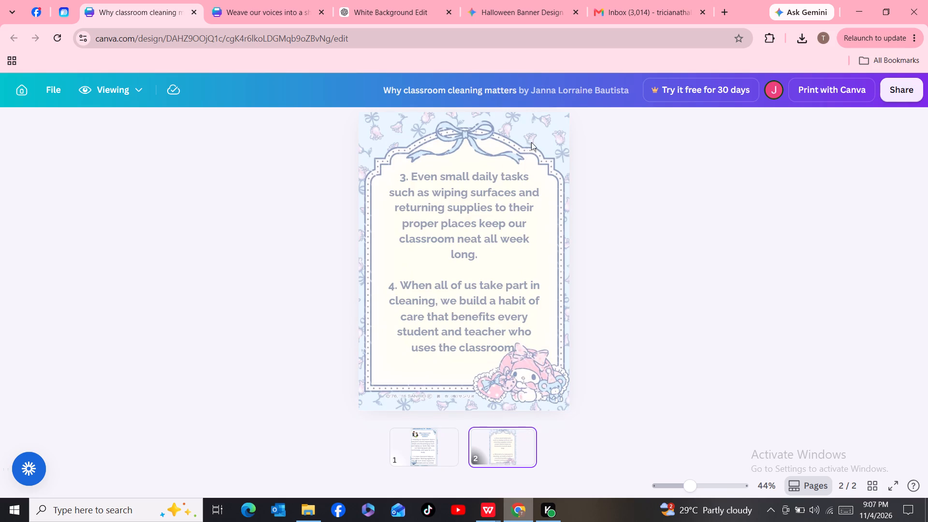
{"action": "left_click", "coordinate": [439, 455]}
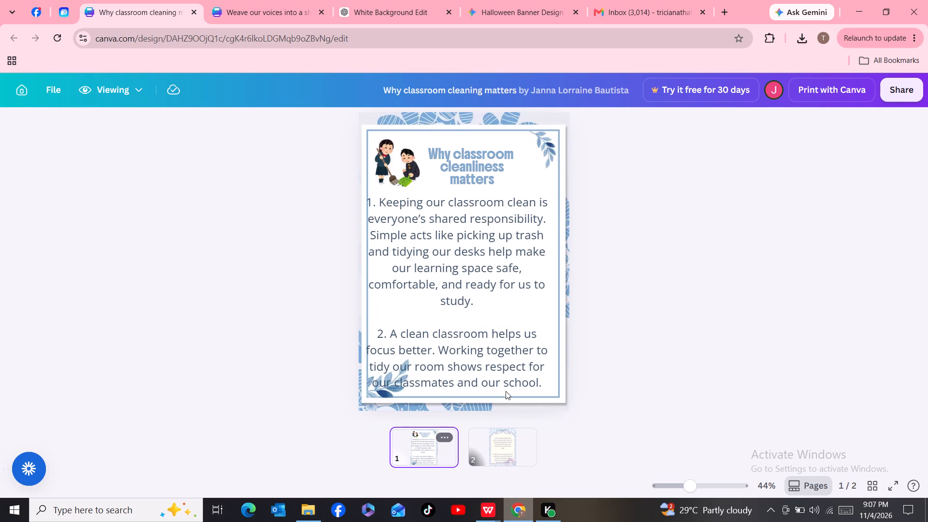
{"action": "left_click", "coordinate": [491, 462]}
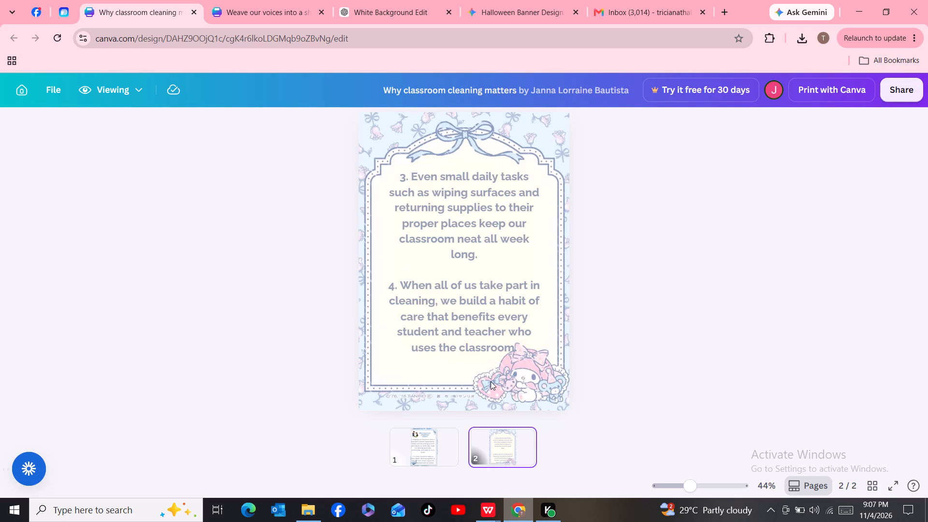
{"action": "left_click", "coordinate": [491, 381]}
{"action": "left_click", "coordinate": [415, 438]}
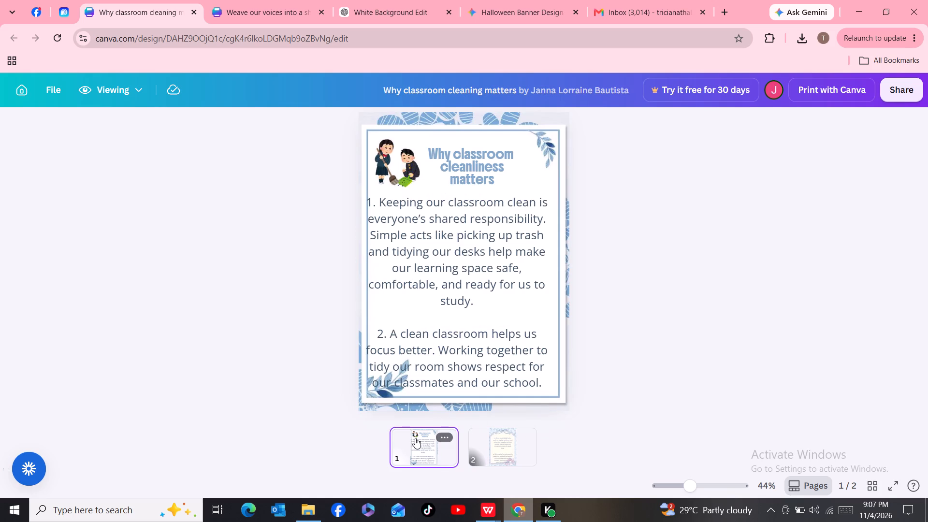
{"action": "left_click", "coordinate": [480, 450]}
{"action": "left_click", "coordinate": [530, 384]}
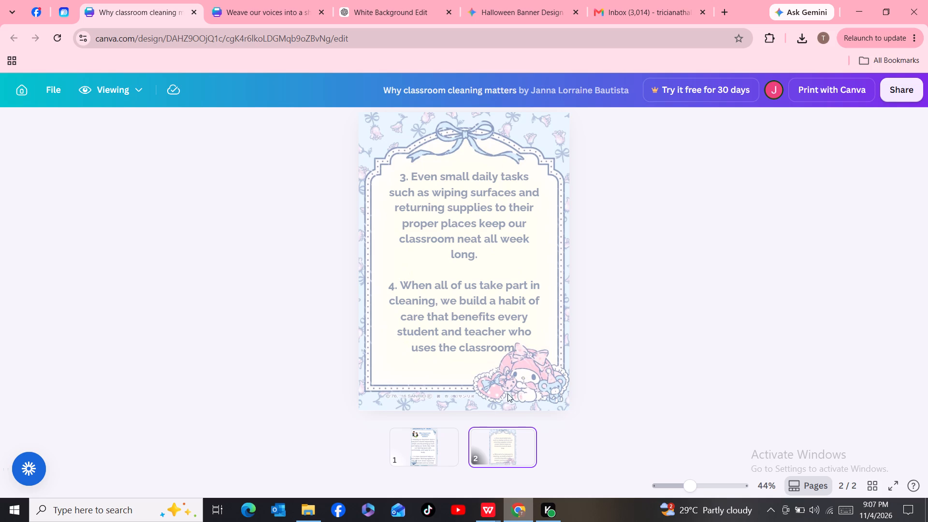
{"action": "double_click", "coordinate": [435, 425]}
{"action": "left_click", "coordinate": [435, 431]}
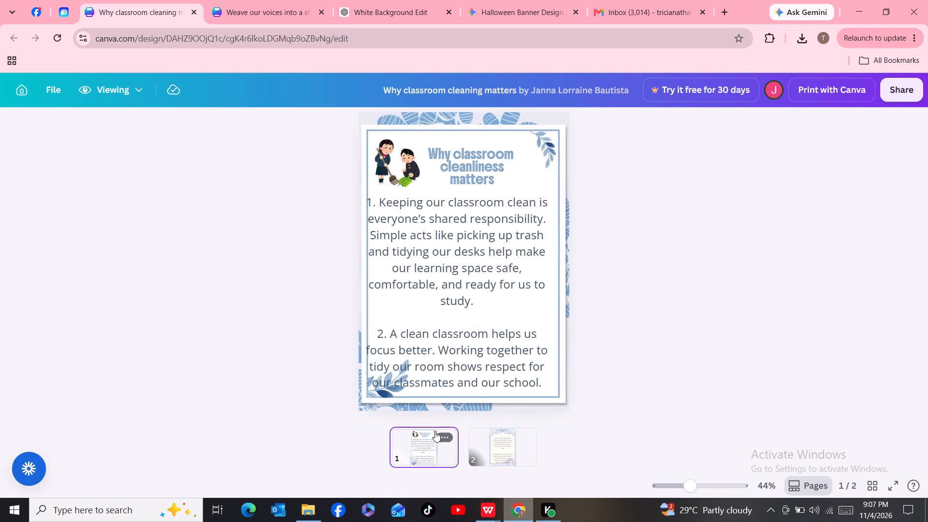
{"action": "left_click", "coordinate": [496, 434]}
{"action": "left_click", "coordinate": [410, 451]}
Open the Canva home page in a separate browser window side by side with the classroom cleaning design, dismissing its pop-up.
{"action": "left_click", "coordinate": [720, 14]}
{"action": "type", "text": "CANVA"}
{"action": "key", "text": "Return"}
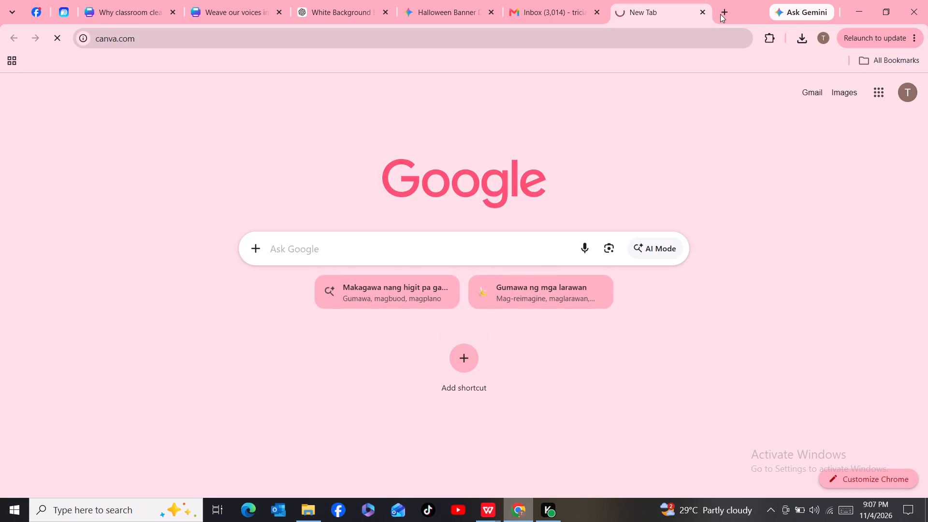
{"action": "left_click_drag", "start_coordinate": [636, 9], "coordinate": [927, 107]}
{"action": "left_click", "coordinate": [281, 180]}
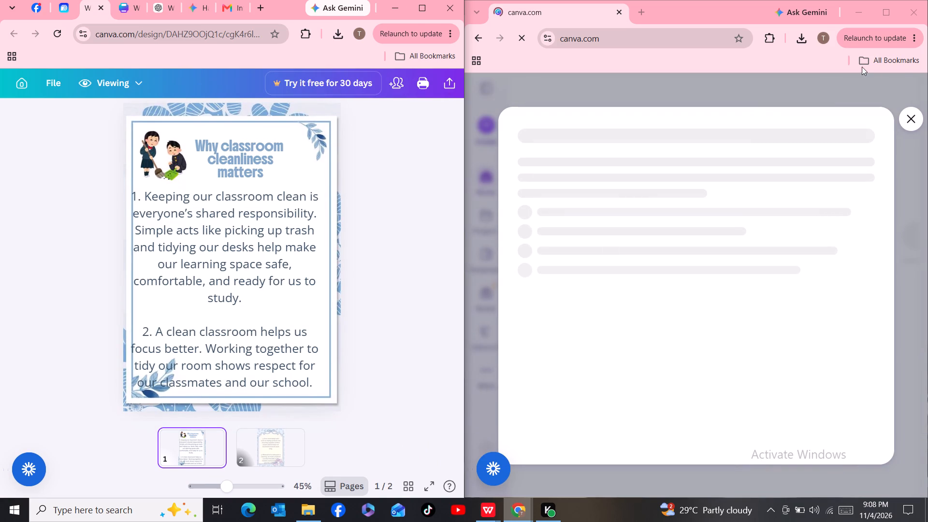
{"action": "left_click", "coordinate": [910, 114]}
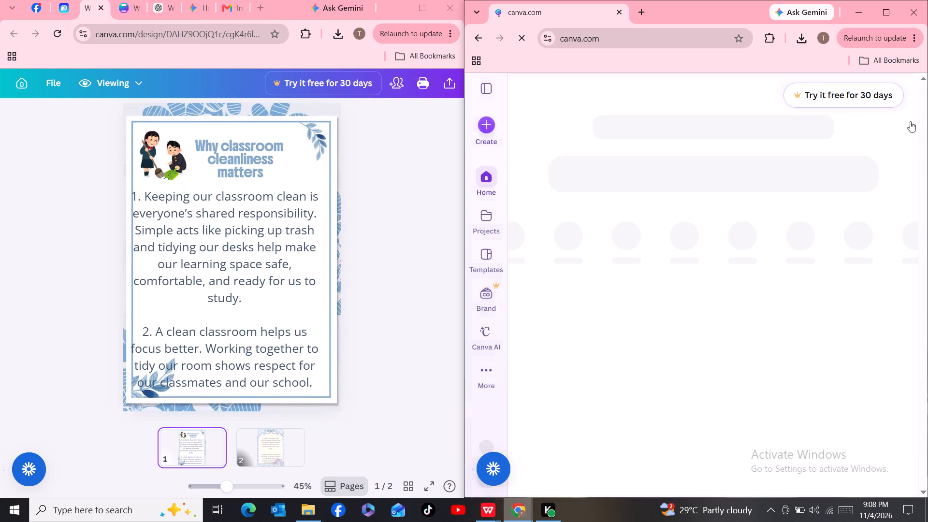
Search the Canva templates for CLEANERS.
{"action": "left_click", "coordinate": [489, 261]}
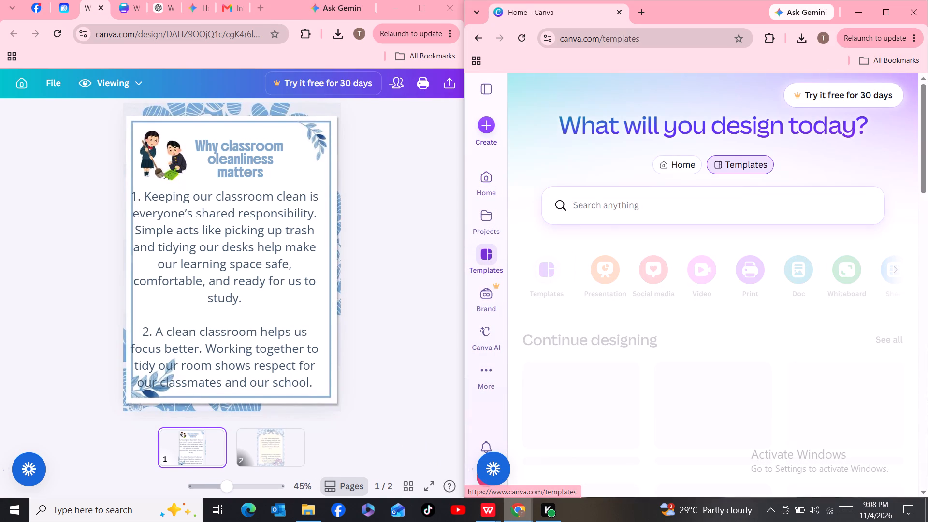
{"action": "left_click", "coordinate": [602, 215]}
{"action": "type", "text": "CLEANERS"}
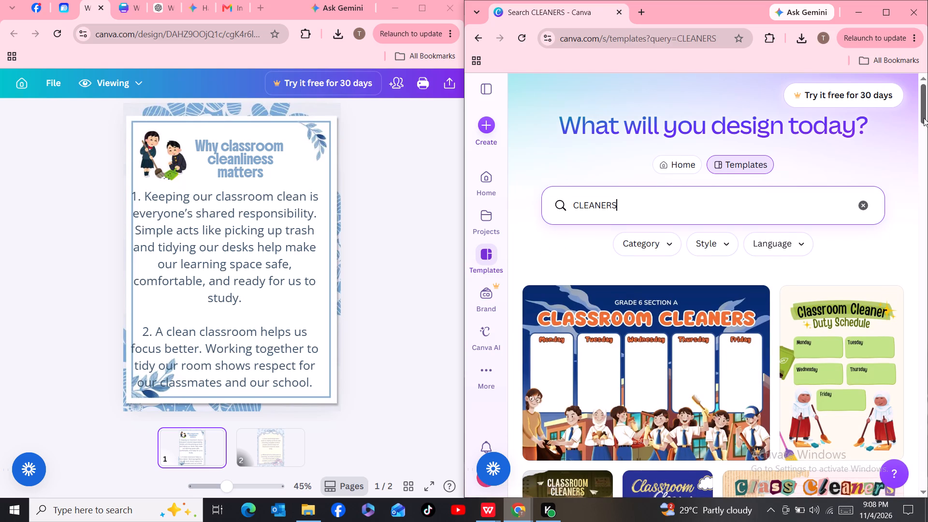
Find the white and orange Eco-Friendly Cleaning Service template in the results and open it for editing.
{"action": "left_click_drag", "start_coordinate": [924, 118], "coordinate": [927, 133]}
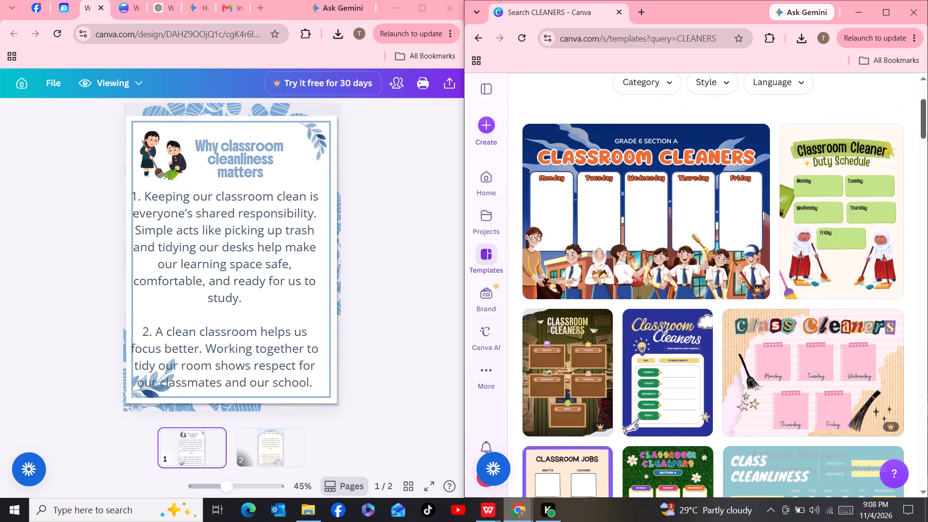
{"action": "left_click_drag", "start_coordinate": [927, 133], "coordinate": [927, 2]}
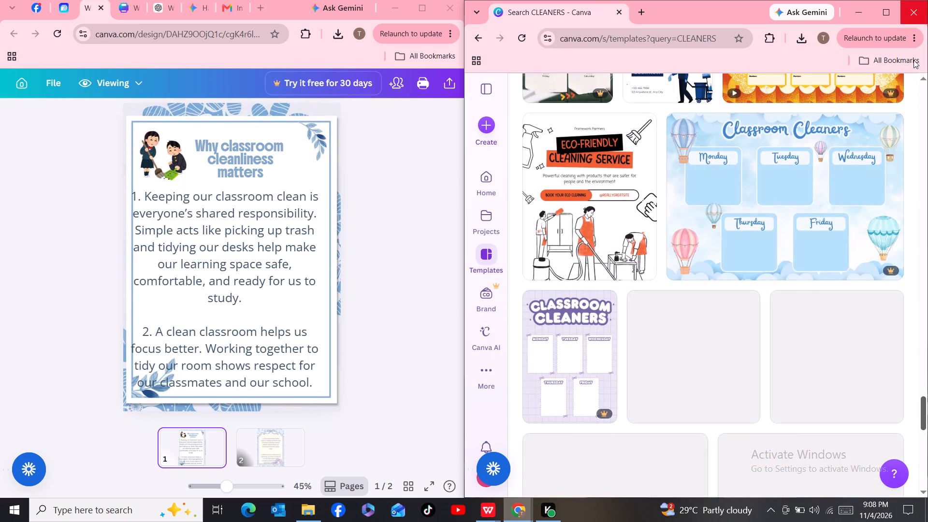
{"action": "left_click_drag", "start_coordinate": [925, 309], "coordinate": [923, 283]}
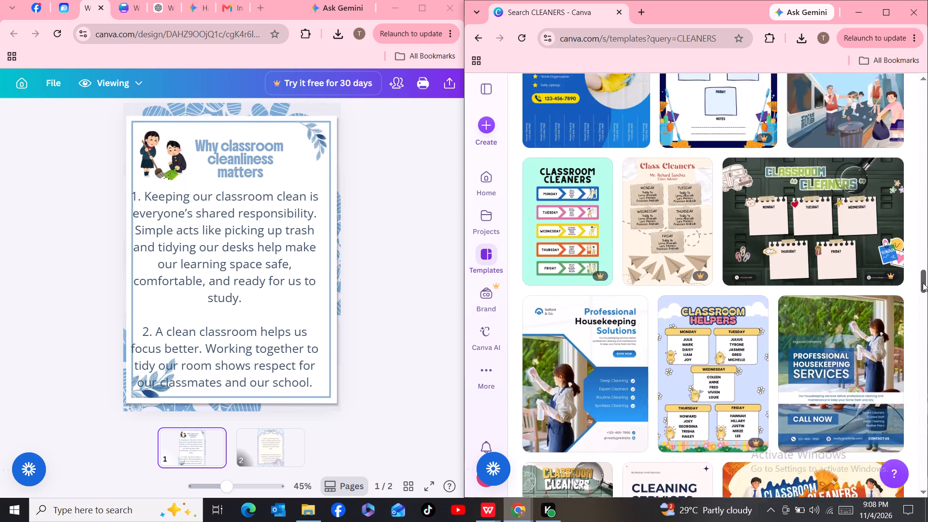
{"action": "left_click_drag", "start_coordinate": [923, 283], "coordinate": [922, 304]}
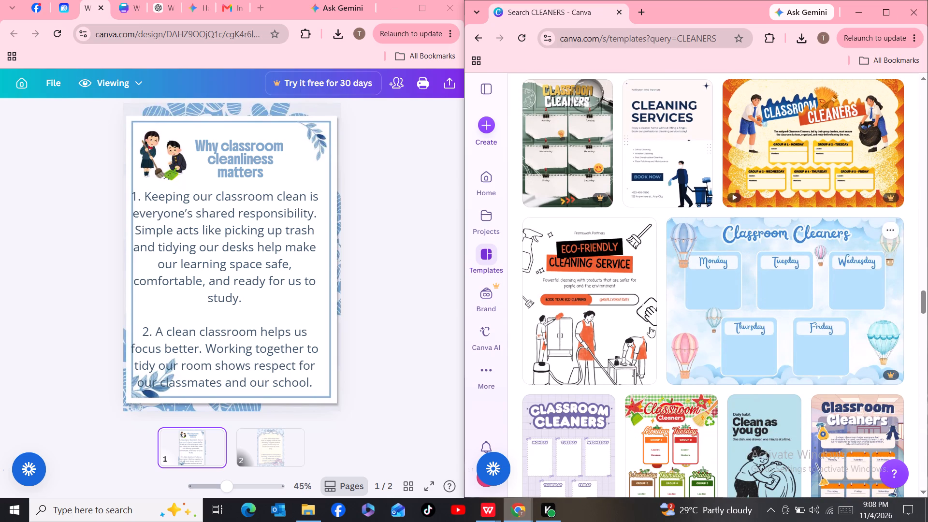
{"action": "left_click", "coordinate": [614, 331]}
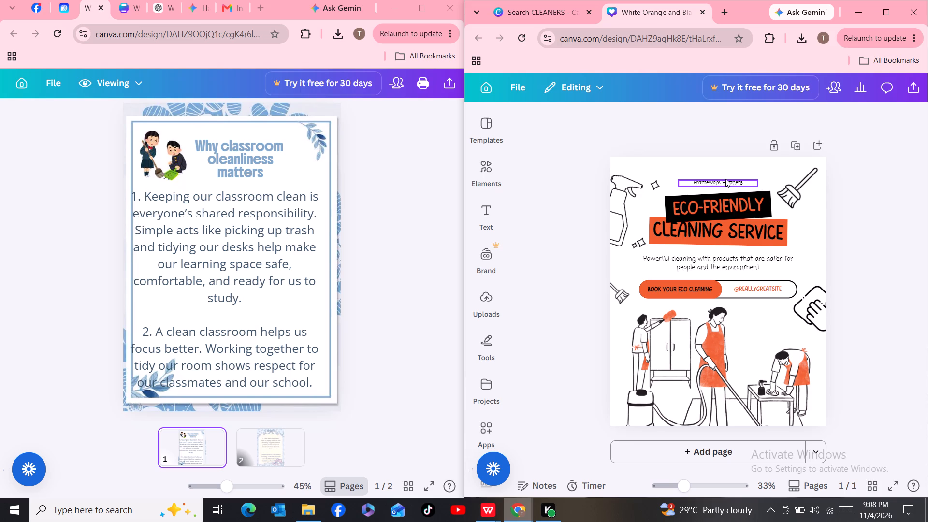
Replace the "ECO-FRIENDLY" heading text in the black banner with "why classroom".
{"action": "left_click", "coordinate": [725, 205]}
{"action": "left_click", "coordinate": [725, 205]}
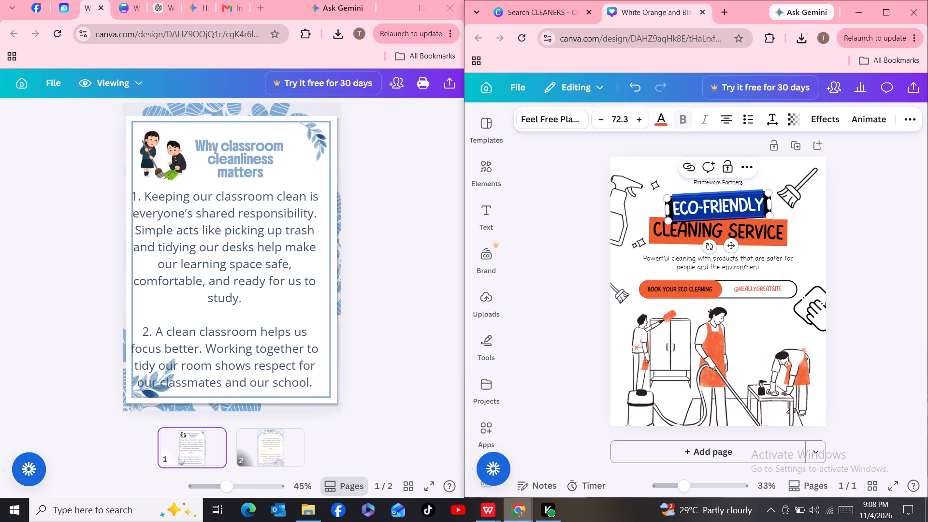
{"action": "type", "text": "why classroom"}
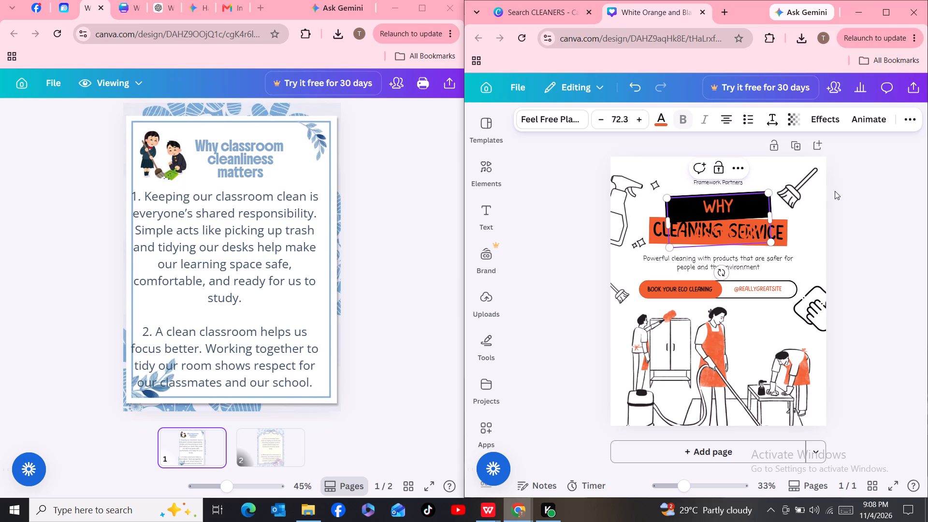
Fit the WHY CLASSROOM heading on one line, reduce its font size to 57.3, and centre it on the black banner.
{"action": "left_click_drag", "start_coordinate": [772, 222], "coordinate": [788, 215]}
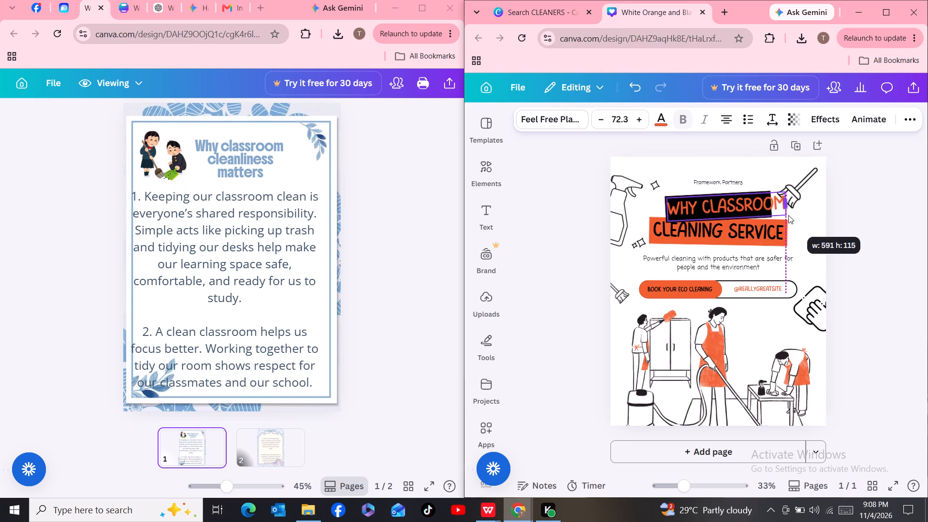
{"action": "left_click_drag", "start_coordinate": [788, 215], "coordinate": [807, 209]}
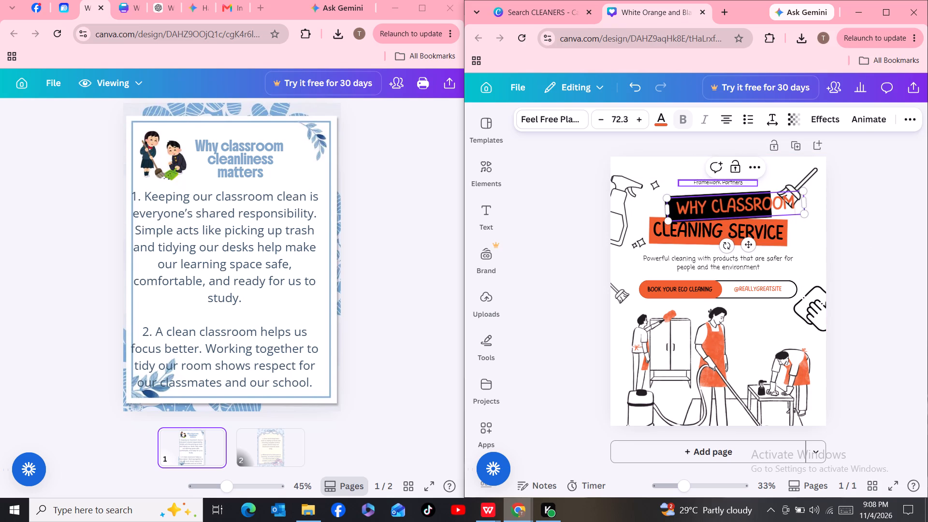
{"action": "triple_click", "coordinate": [599, 120]}
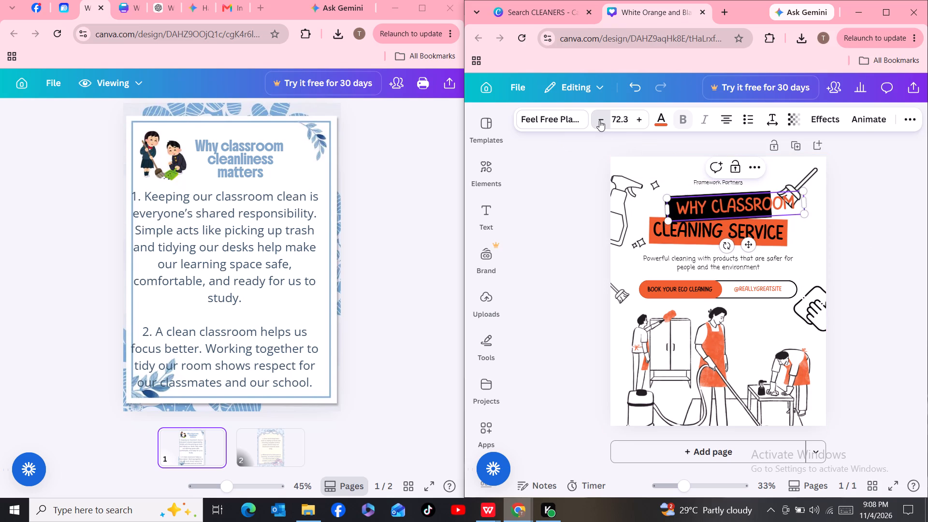
{"action": "triple_click", "coordinate": [599, 120]}
{"action": "triple_click", "coordinate": [599, 120]}
{"action": "triple_click", "coordinate": [599, 120]}
{"action": "triple_click", "coordinate": [599, 120]}
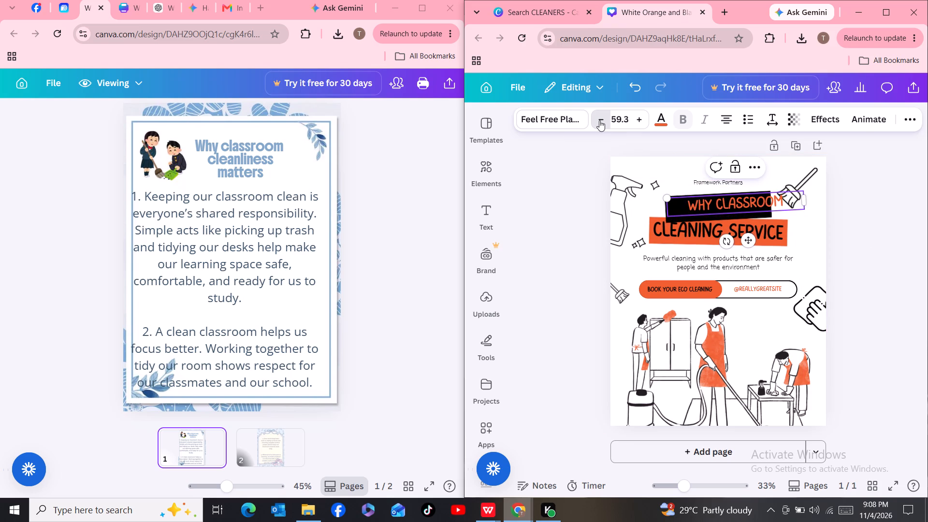
{"action": "left_click_drag", "start_coordinate": [750, 243], "coordinate": [730, 245]}
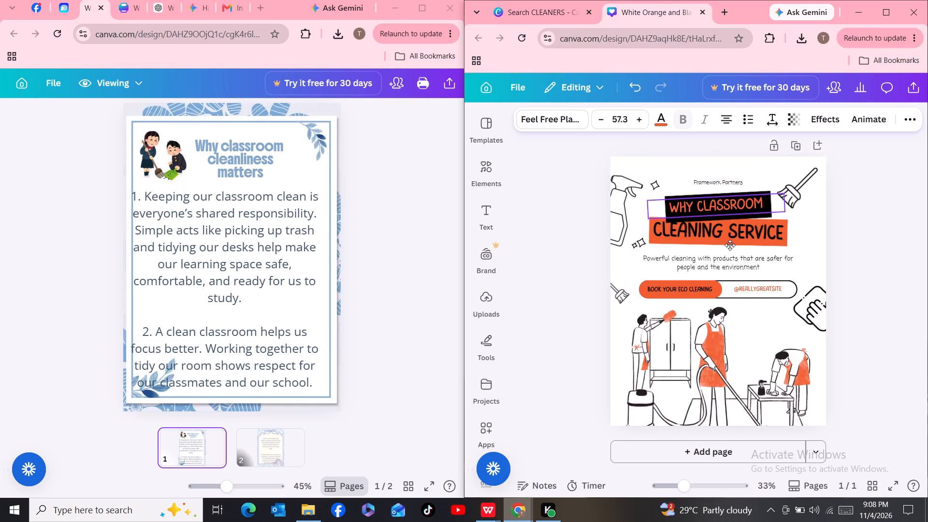
{"action": "left_click_drag", "start_coordinate": [730, 245], "coordinate": [732, 246]}
Replace the CLEANING SERVICE text on the orange banner with "cleanliness matters".
{"action": "left_click", "coordinate": [765, 238]}
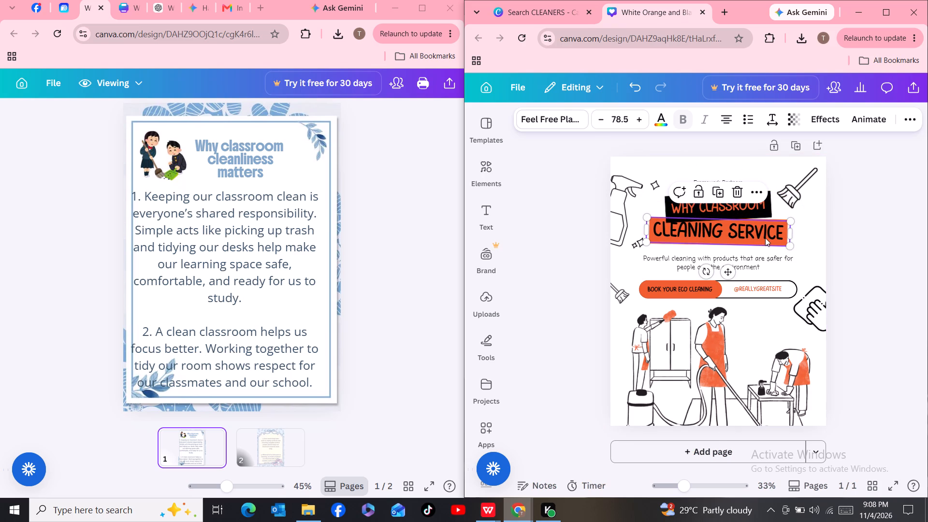
{"action": "double_click", "coordinate": [749, 233]}
{"action": "key", "text": "BackSpace"}
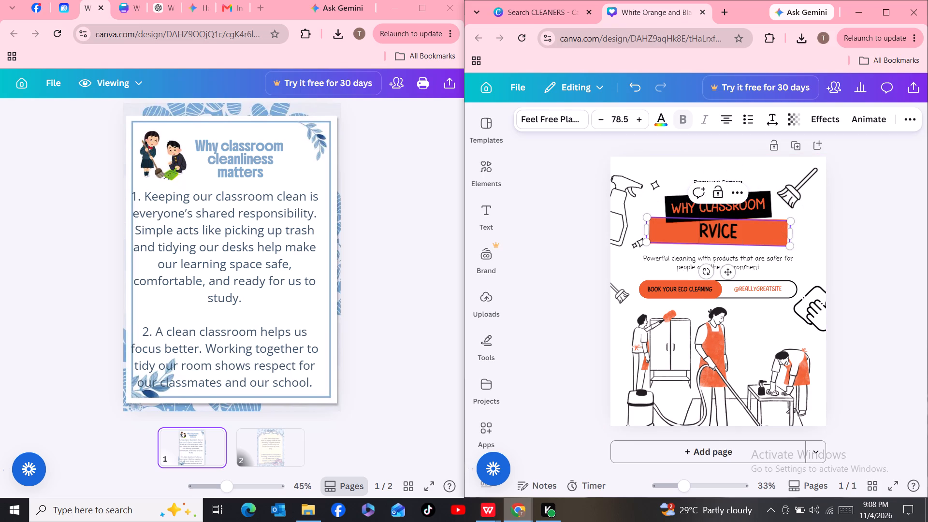
{"action": "key", "text": "Right"}
{"action": "key", "text": "Right"}
{"action": "key", "text": "Right"}
{"action": "key", "text": "Right"}
{"action": "key", "text": "Right"}
{"action": "key", "text": "Right"}
{"action": "key", "text": "BackSpace"}
{"action": "key", "text": "BackSpace"}
{"action": "key", "text": "BackSpace"}
{"action": "key", "text": "BackSpace"}
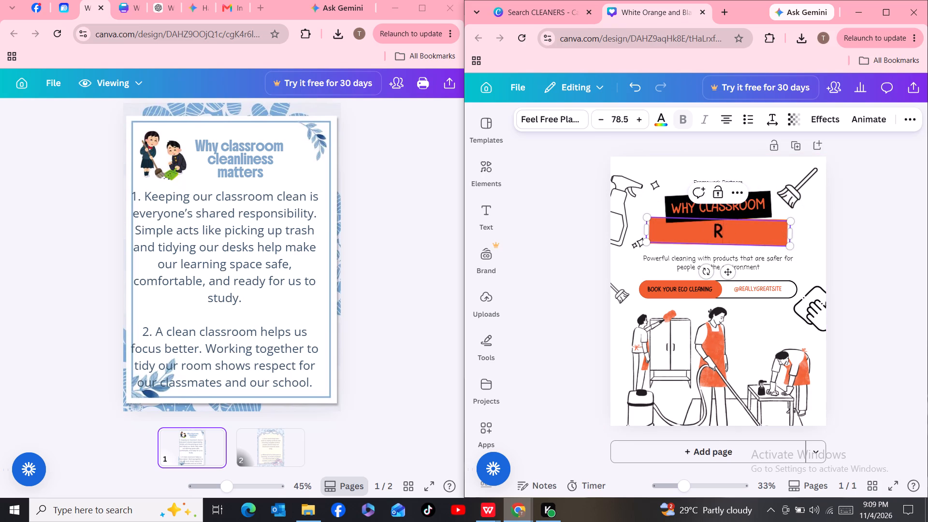
{"action": "key", "text": "BackSpace"}
{"action": "type", "text": "cleanliness matters"}
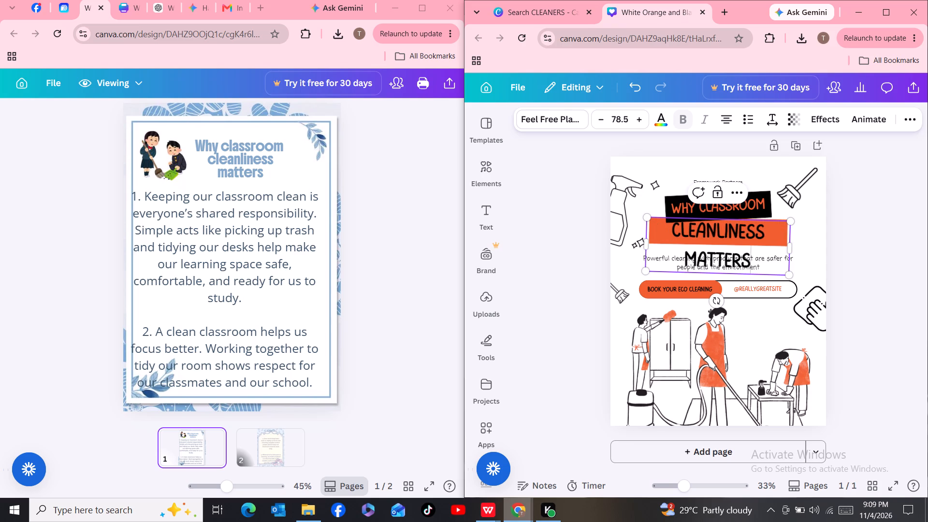
Widen the CLEANLINESS MATTERS text box to about 888, set its font size to 61.5, and centre the text on the orange banner.
{"action": "left_click_drag", "start_coordinate": [793, 247], "coordinate": [827, 241]}
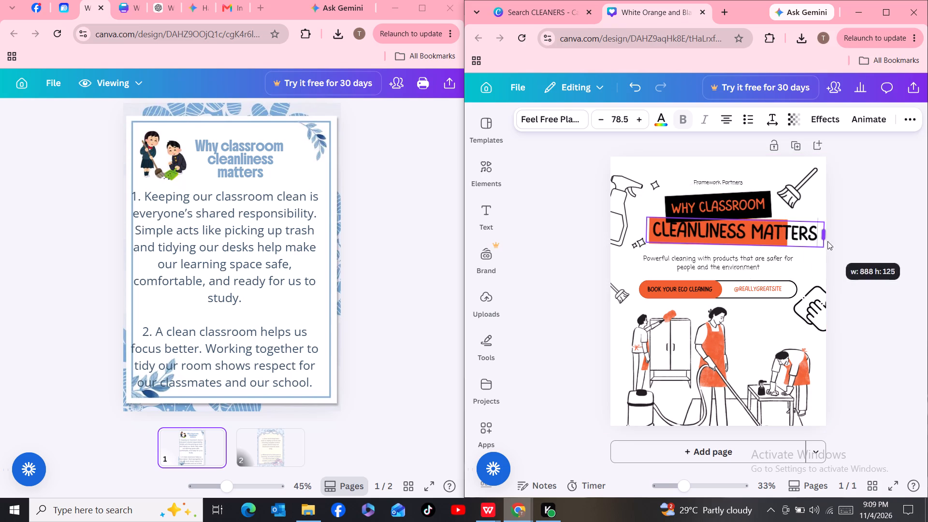
{"action": "triple_click", "coordinate": [600, 120]}
{"action": "triple_click", "coordinate": [600, 120]}
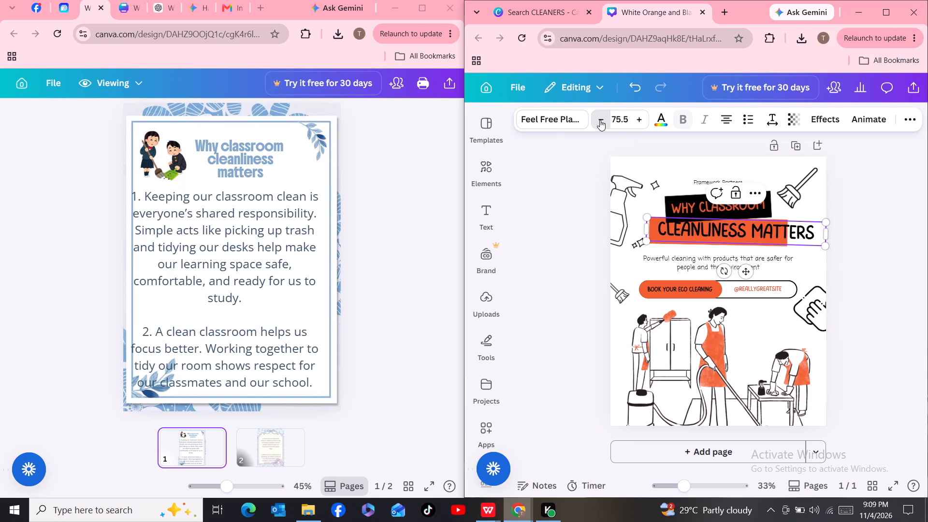
{"action": "triple_click", "coordinate": [600, 120]}
{"action": "left_click", "coordinate": [600, 120]}
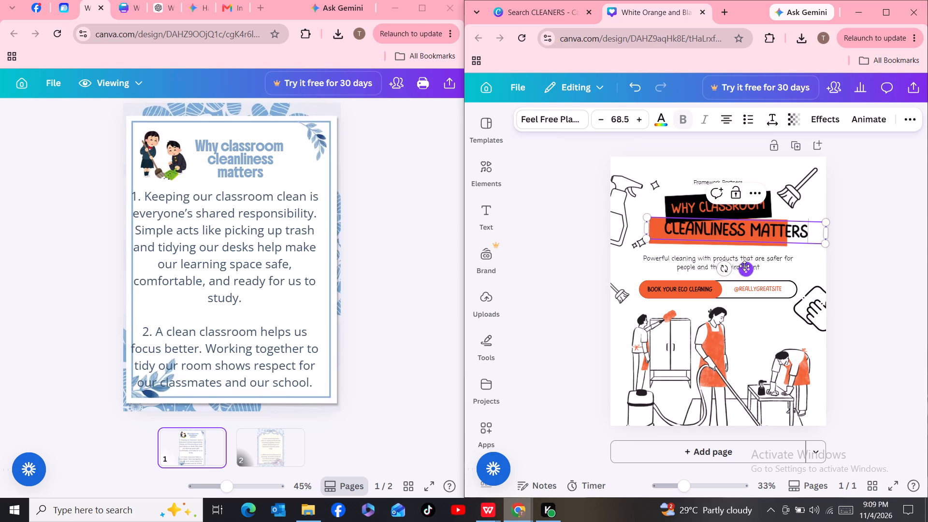
{"action": "left_click_drag", "start_coordinate": [744, 266], "coordinate": [730, 271]}
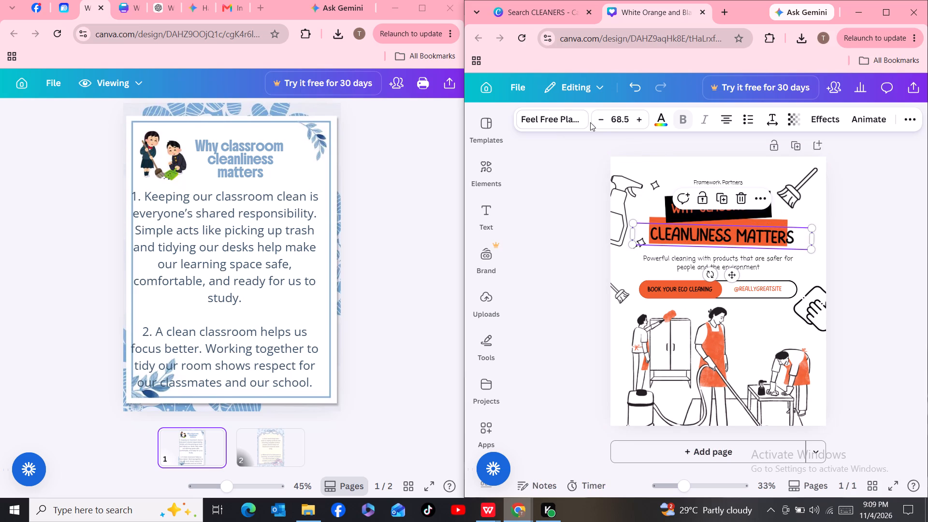
{"action": "triple_click", "coordinate": [599, 122]}
{"action": "triple_click", "coordinate": [599, 122]}
{"action": "left_click", "coordinate": [599, 122]}
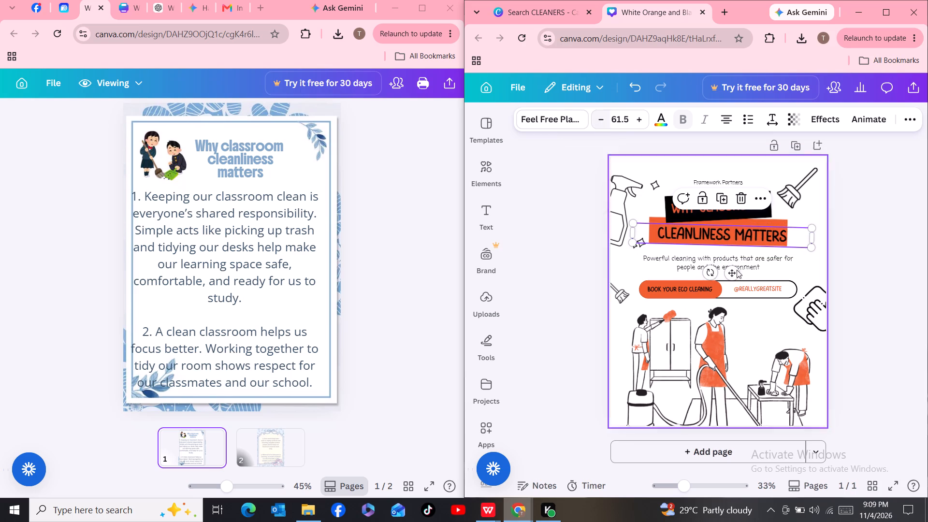
{"action": "left_click_drag", "start_coordinate": [728, 271], "coordinate": [724, 269]}
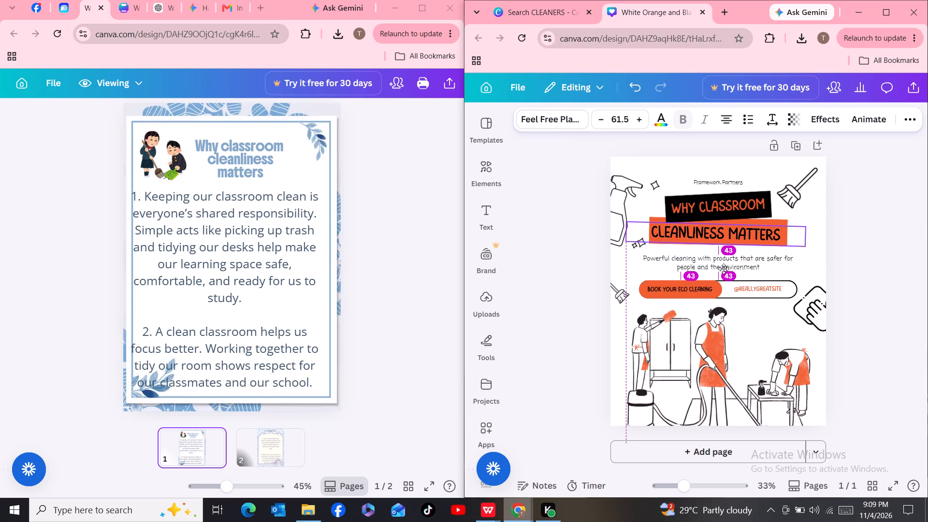
{"action": "left_click_drag", "start_coordinate": [724, 269], "coordinate": [724, 269]}
{"action": "left_click", "coordinate": [836, 261]}
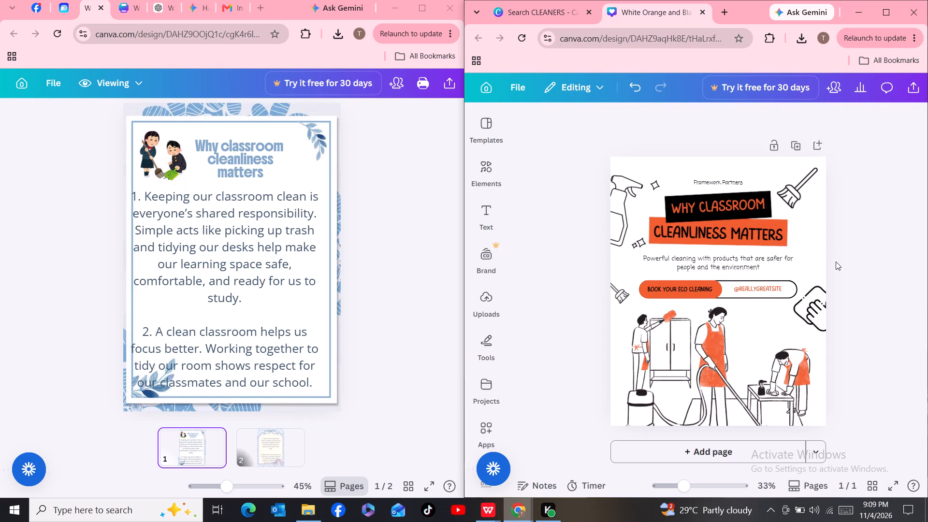
{"action": "left_click", "coordinate": [730, 285]}
{"action": "key", "text": "BackSpace"}
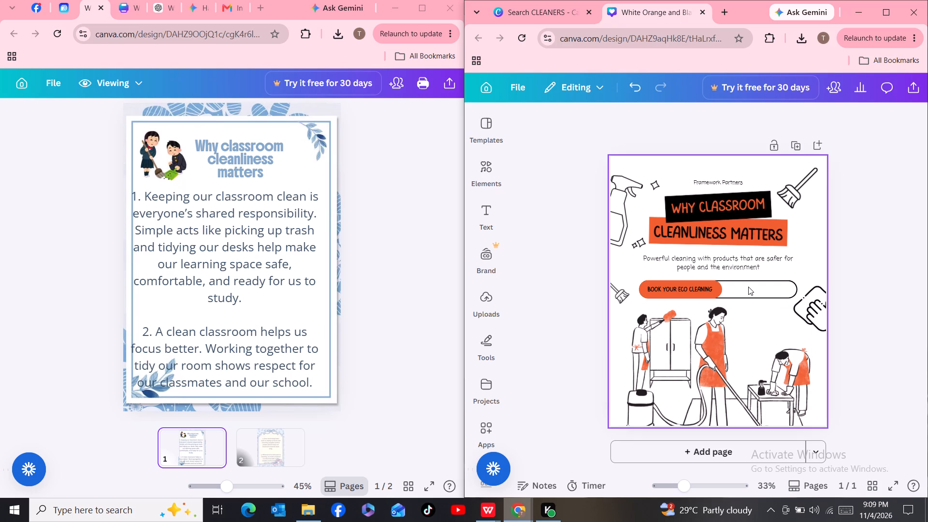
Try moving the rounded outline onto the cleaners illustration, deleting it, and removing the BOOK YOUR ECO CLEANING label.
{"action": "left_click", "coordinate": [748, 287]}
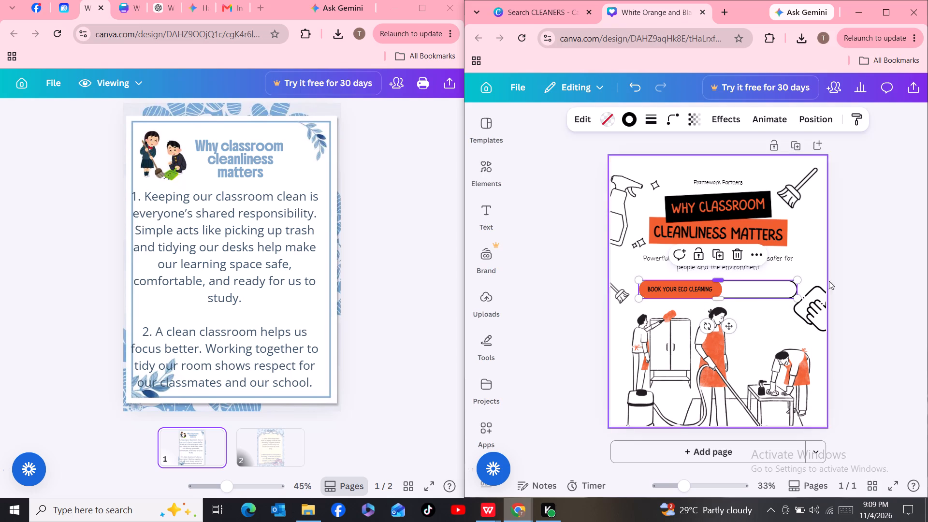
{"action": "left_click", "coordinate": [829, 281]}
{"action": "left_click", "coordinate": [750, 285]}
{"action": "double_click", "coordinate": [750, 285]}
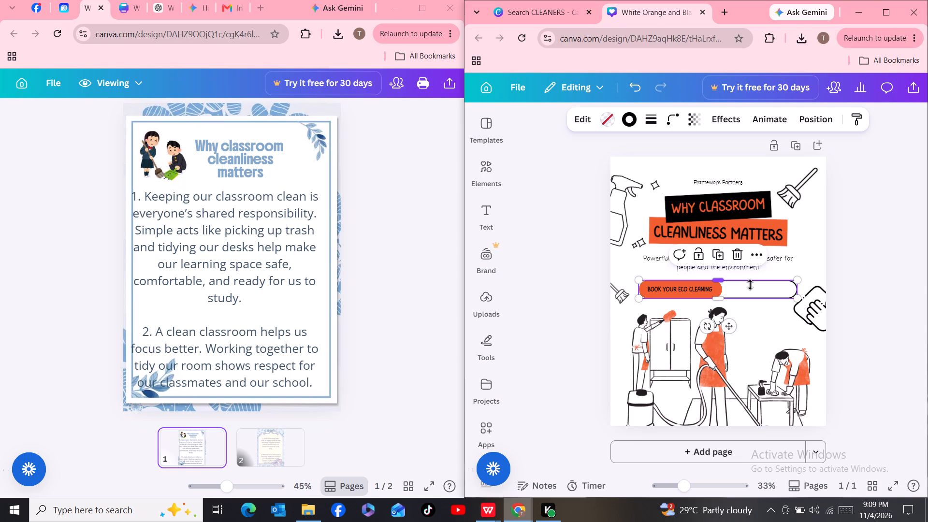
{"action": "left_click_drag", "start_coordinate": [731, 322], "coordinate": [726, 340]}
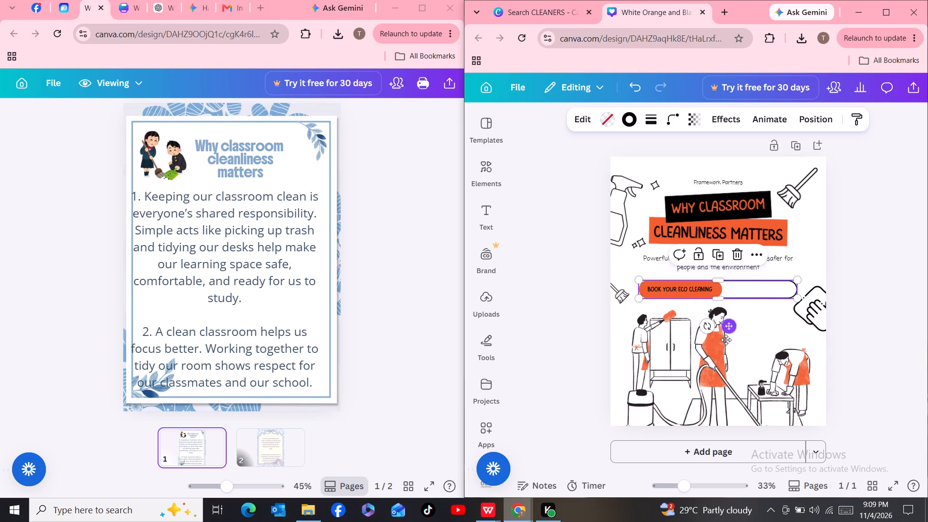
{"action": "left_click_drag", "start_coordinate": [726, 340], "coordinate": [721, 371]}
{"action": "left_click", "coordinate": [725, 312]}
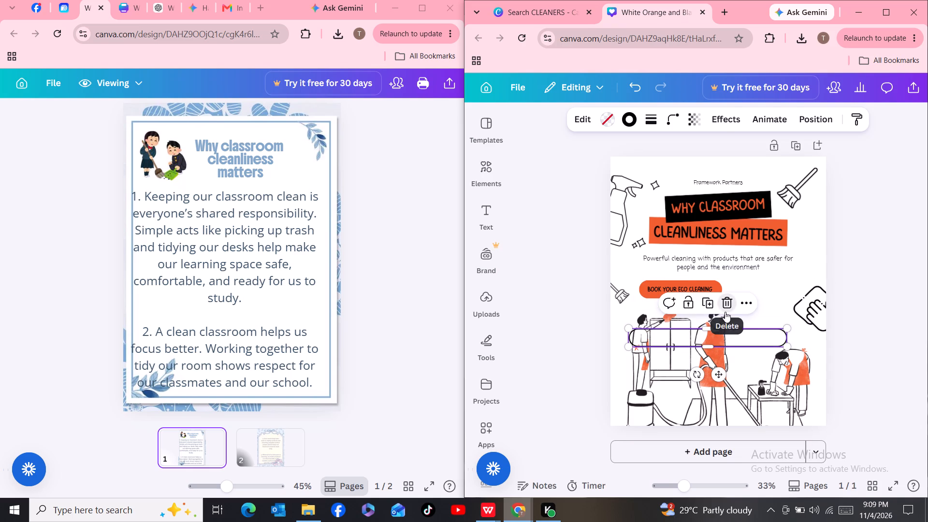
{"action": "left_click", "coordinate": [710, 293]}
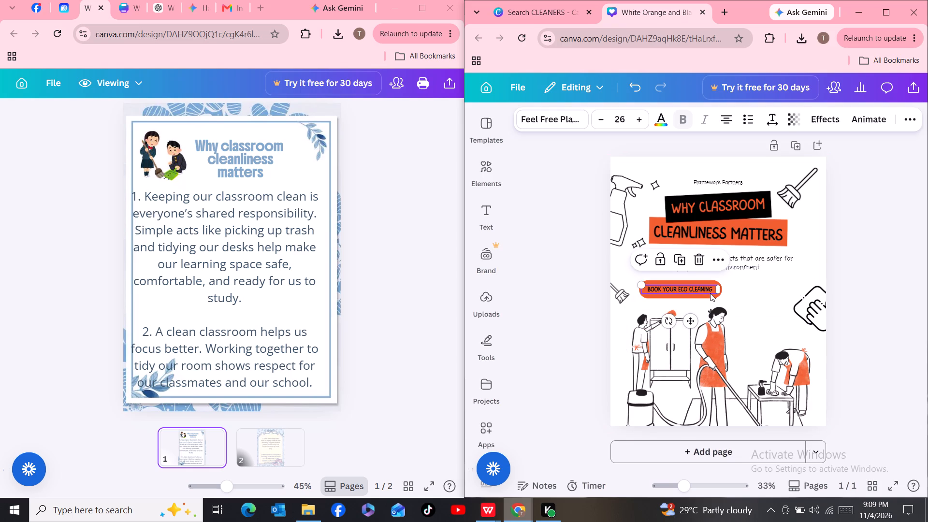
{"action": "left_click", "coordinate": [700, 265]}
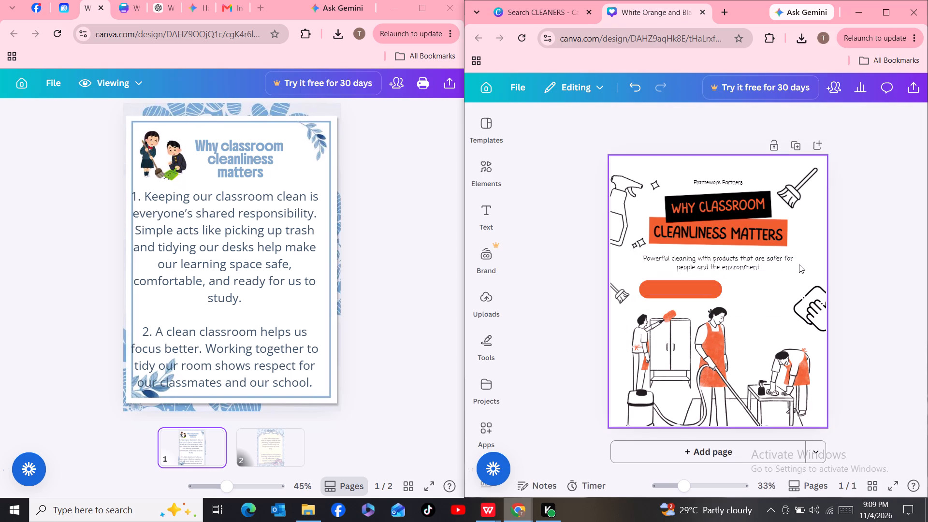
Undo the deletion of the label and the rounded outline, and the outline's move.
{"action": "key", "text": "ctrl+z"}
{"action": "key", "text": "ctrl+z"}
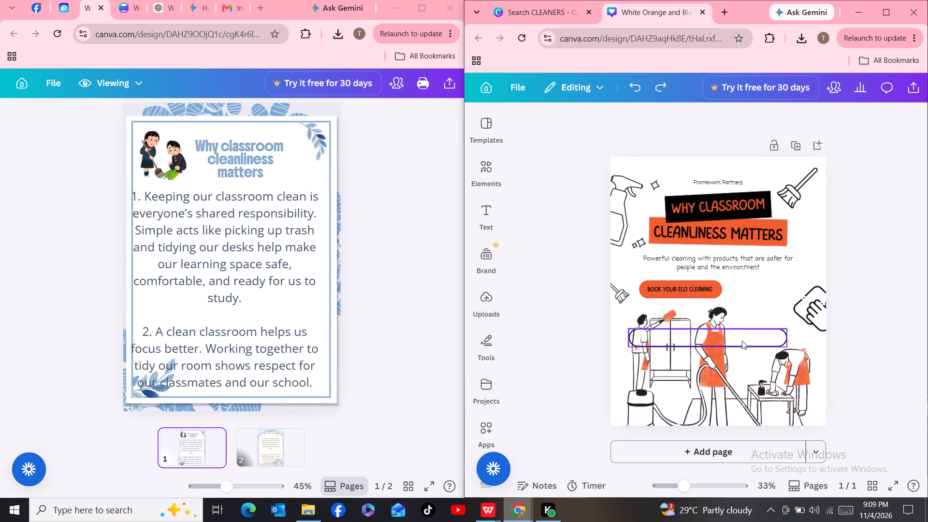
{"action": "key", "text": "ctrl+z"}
Move the BOOK YOUR ECO CLEANING label and the orange pill shape out of the rounded outline, leaving it empty.
{"action": "left_click", "coordinate": [737, 265]}
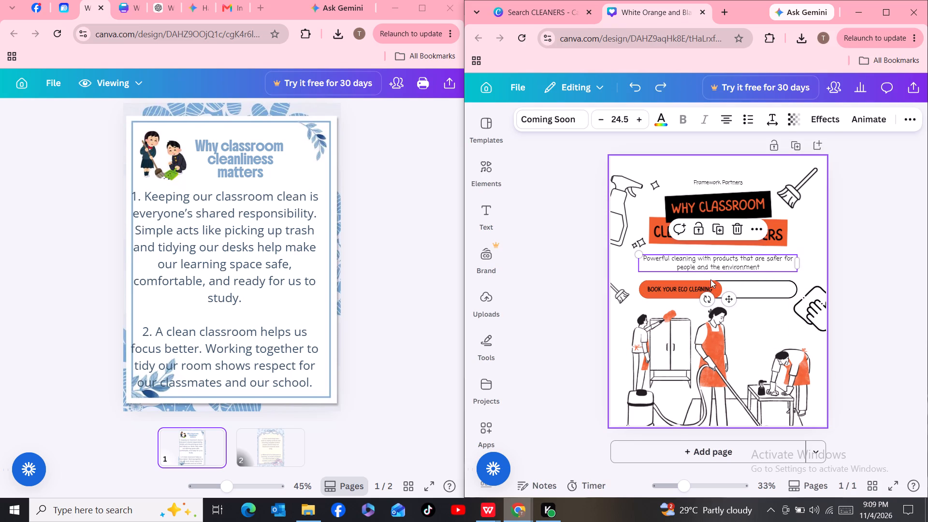
{"action": "left_click_drag", "start_coordinate": [703, 288], "coordinate": [817, 312]}
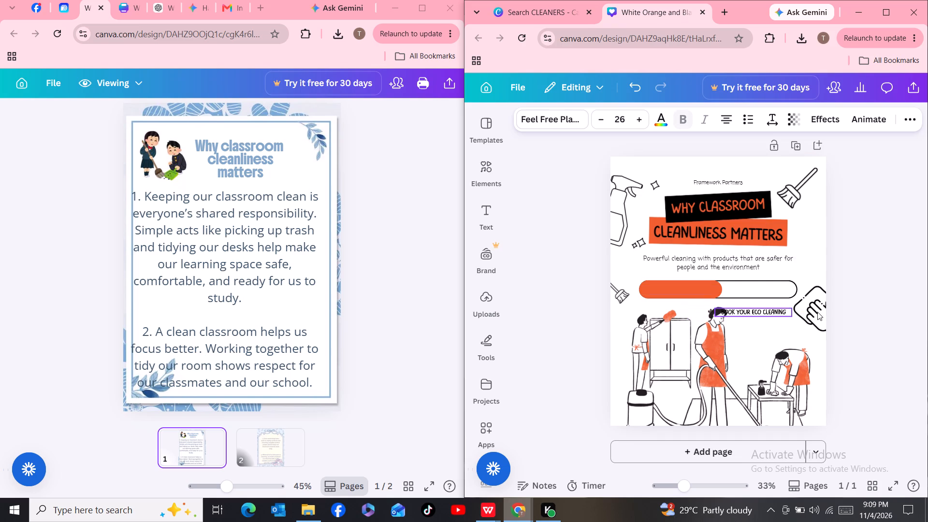
{"action": "left_click_drag", "start_coordinate": [711, 291], "coordinate": [728, 325]}
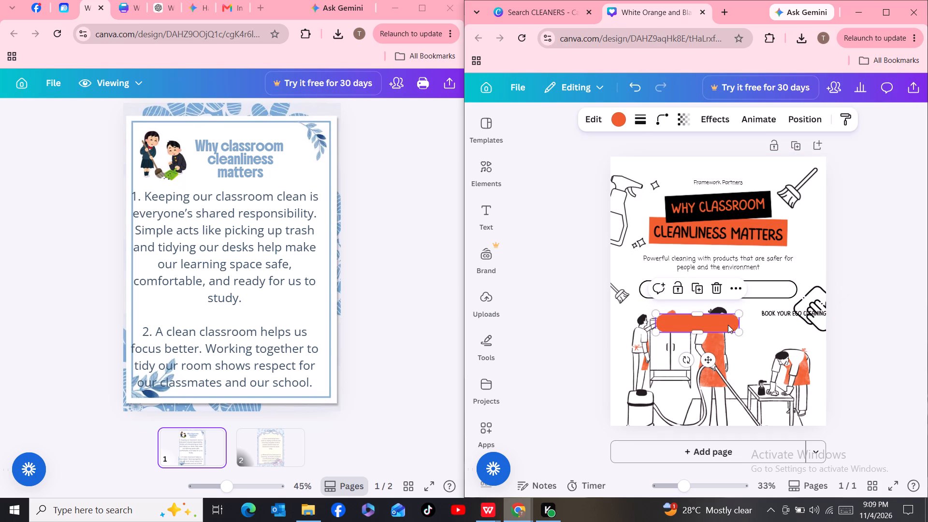
{"action": "left_click", "coordinate": [764, 295]}
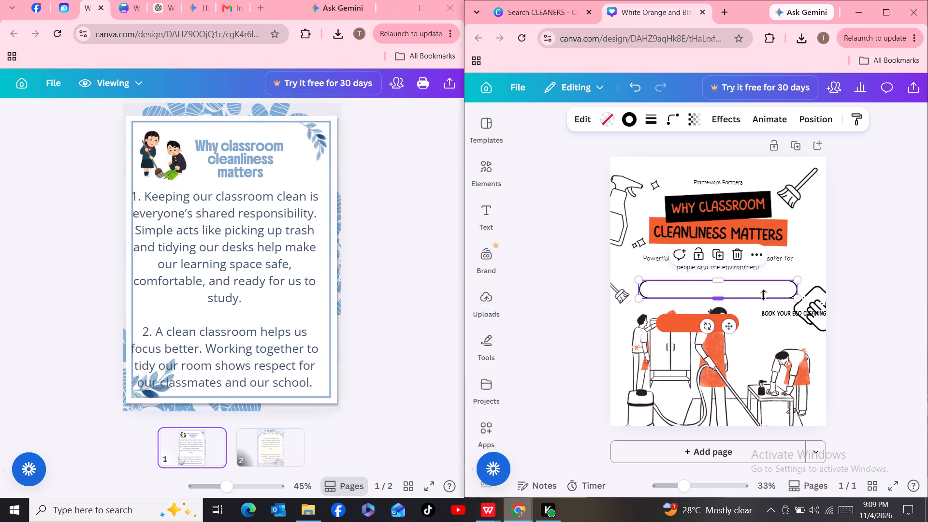
Replace the "Powerful cleaning" paragraph with numbered item 1 from the reference poster, from "Keeping our classroom clean" through "ready for us to study.".
{"action": "left_click", "coordinate": [660, 266]}
{"action": "left_click", "coordinate": [660, 266]}
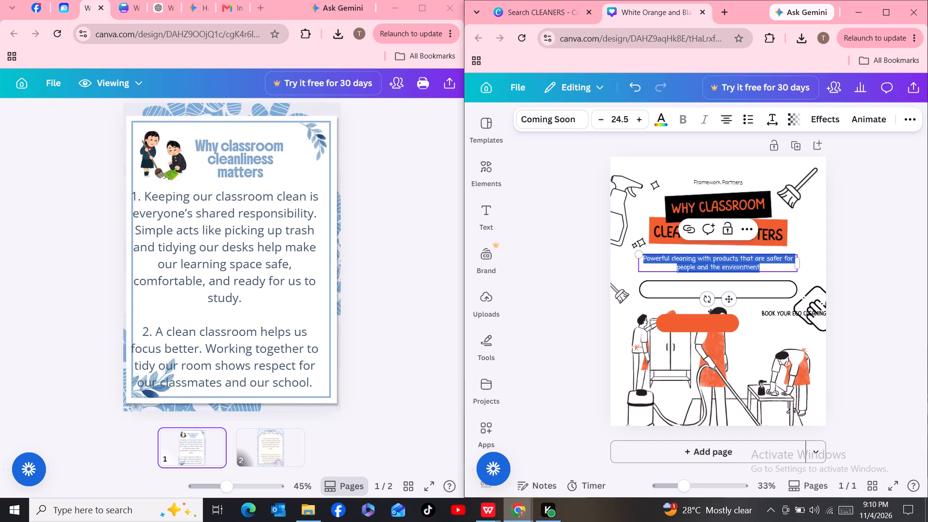
{"action": "type", "text": "1. Ke"}
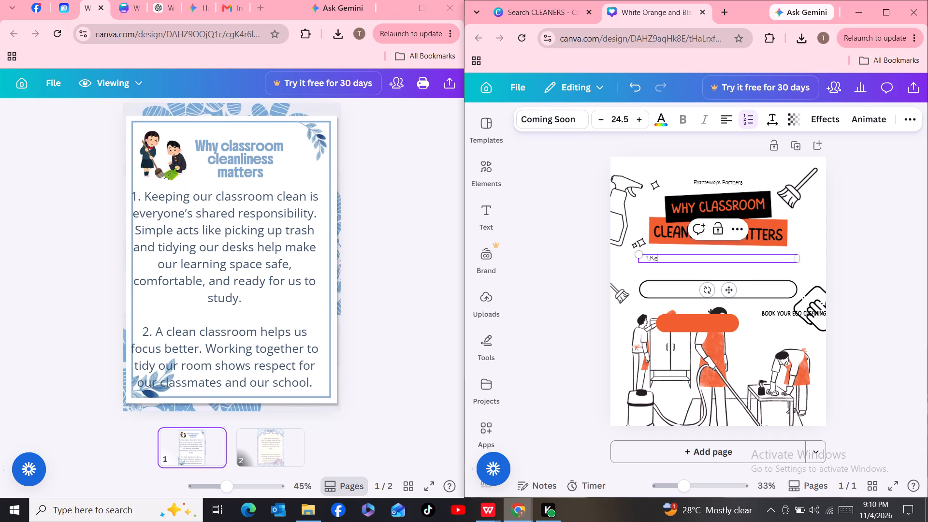
{"action": "key", "text": "BackSpace"}
{"action": "key", "text": "BackSpace"}
{"action": "key", "text": "space"}
{"action": "key", "text": "BackSpace"}
{"action": "key", "text": "BackSpace"}
{"action": "key", "text": "BackSpace"}
{"action": "key", "text": "BackSpace"}
{"action": "type", "text": "1."}
{"action": "key", "text": "space"}
{"action": "key", "text": "space"}
{"action": "type", "text": "Keeping our classroom clean is everyon"}
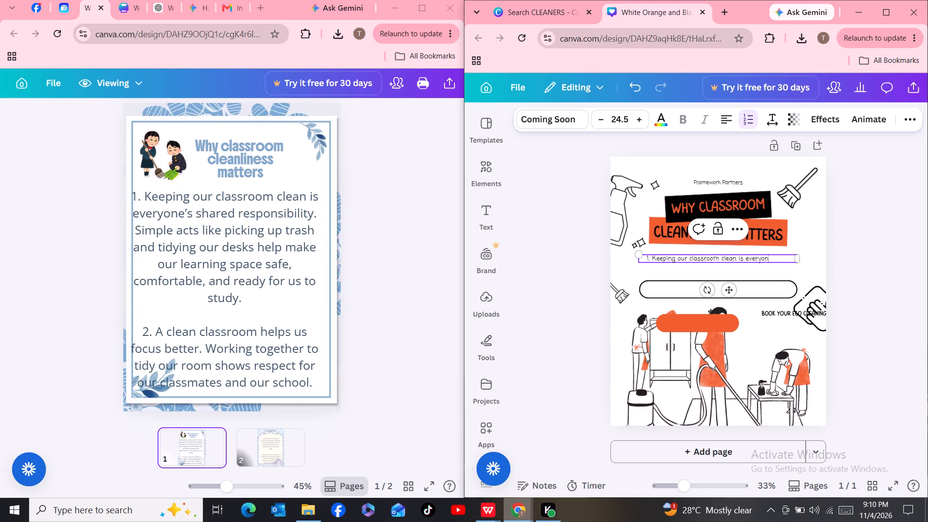
{"action": "type", "text": "e's shared responsibility. Simple acts like picking up trash and tidy"}
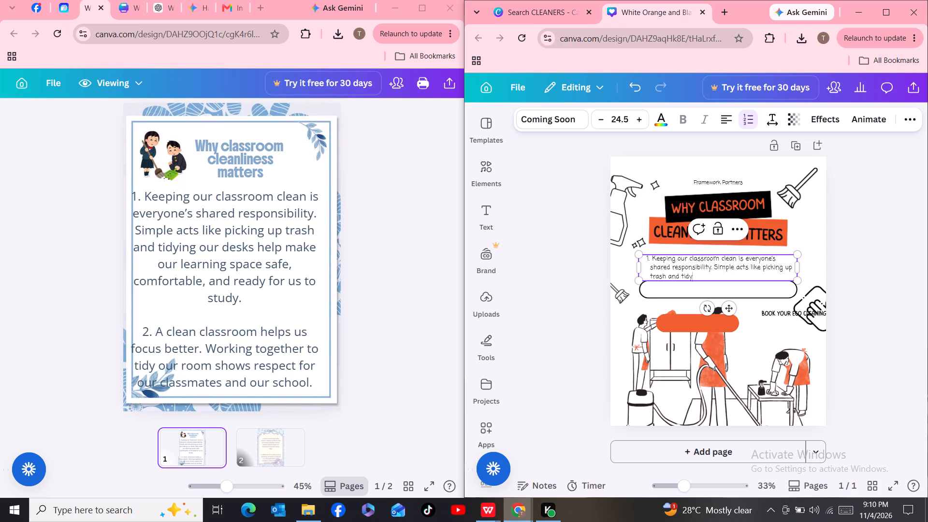
{"action": "type", "text": "ing our desks help make our learning spa"}
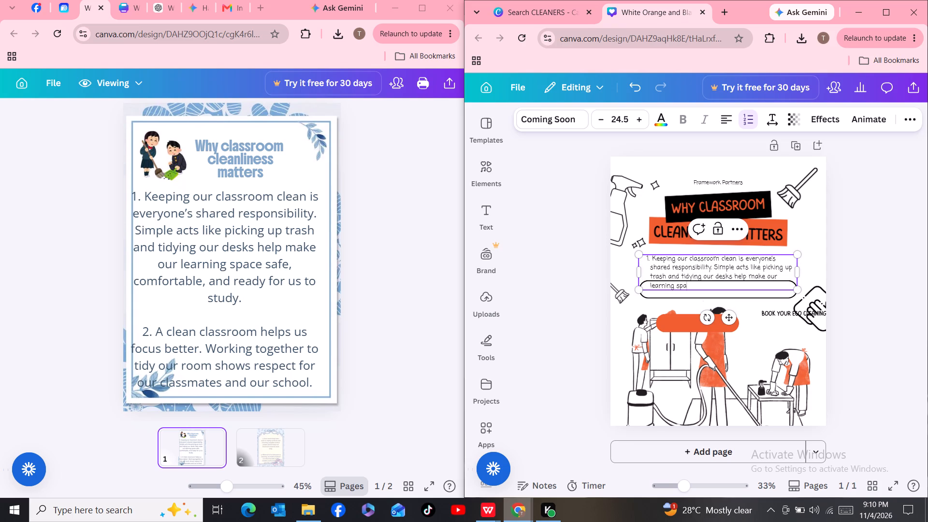
{"action": "type", "text": "ce safe, comforat"}
{"action": "key", "text": "BackSpace"}
{"action": "key", "text": "BackSpace"}
{"action": "type", "text": "table, and ready t"}
{"action": "key", "text": "BackSpace"}
{"action": "type", "text": "for us to study."}
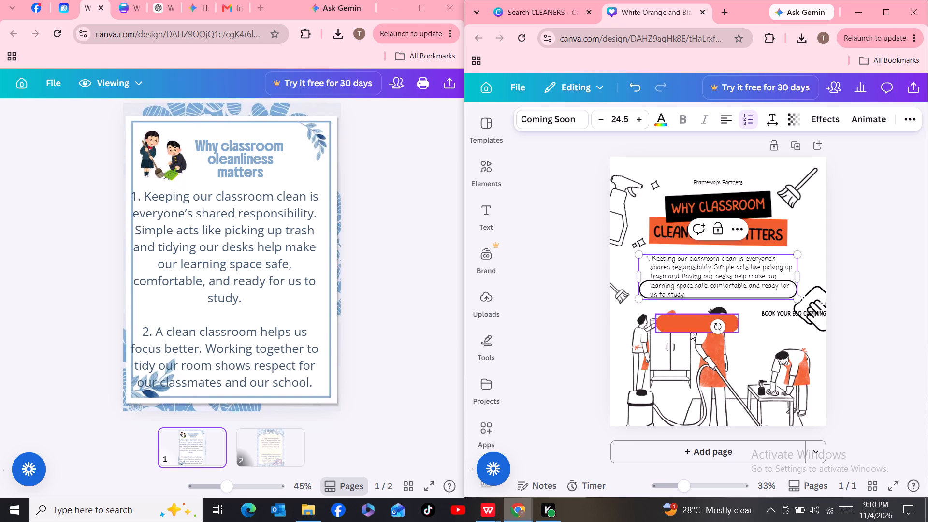
Stretch the rounded outline upward and position the numbered paragraph inside it, aligned with its edges.
{"action": "left_click", "coordinate": [692, 326]}
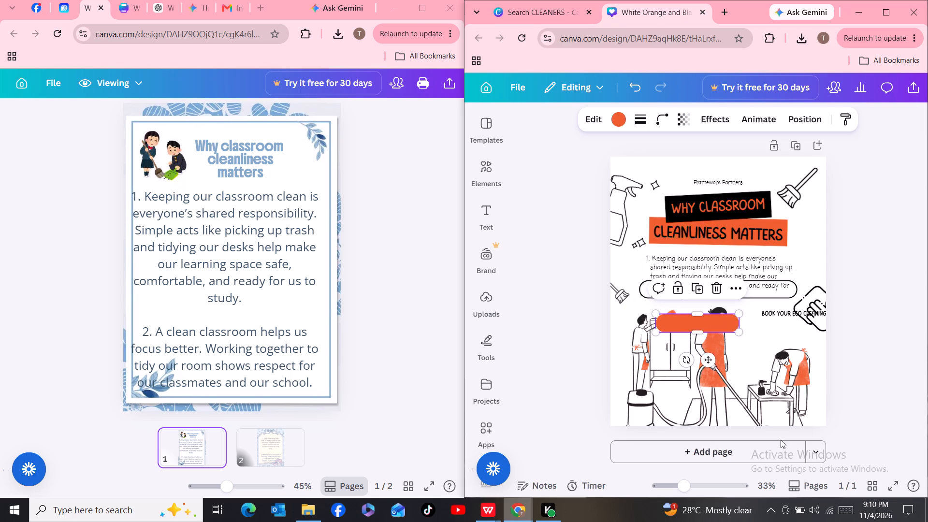
{"action": "left_click", "coordinate": [692, 485]}
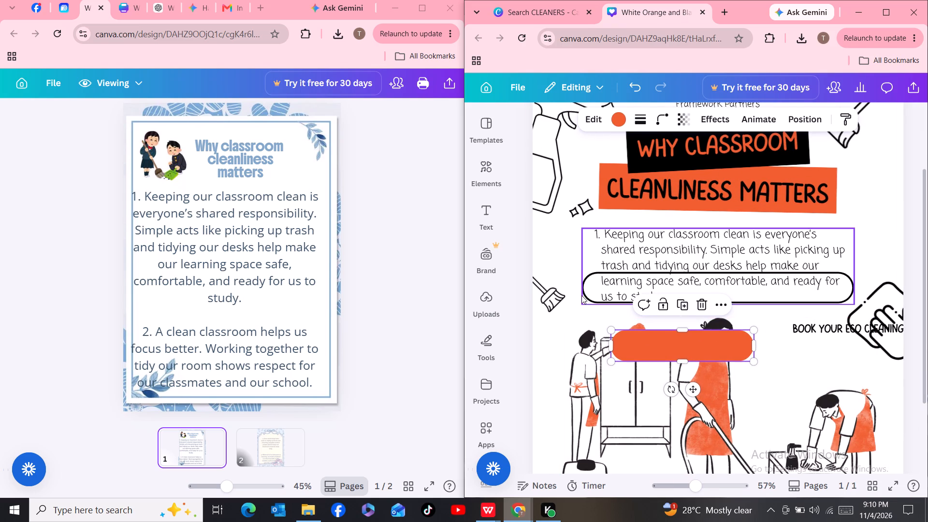
{"action": "left_click", "coordinate": [592, 275]}
{"action": "left_click", "coordinate": [592, 275]}
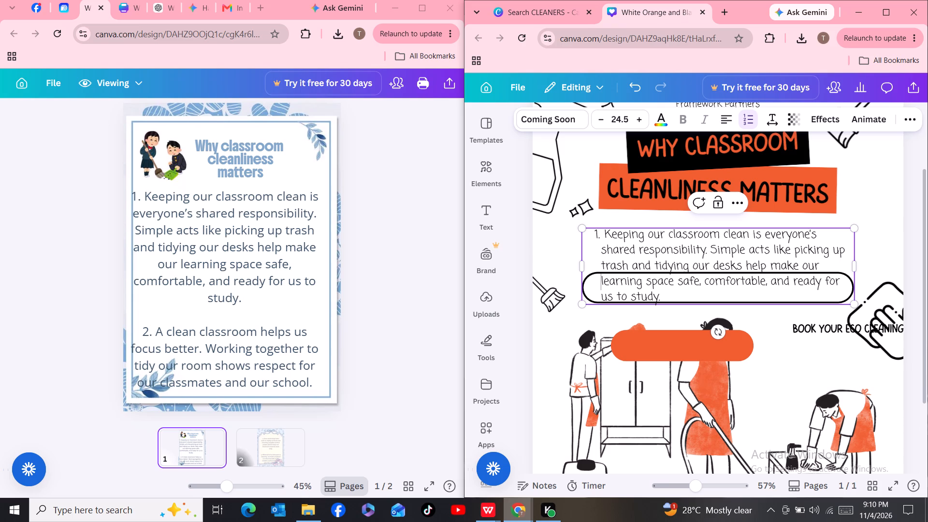
{"action": "left_click_drag", "start_coordinate": [822, 228], "coordinate": [822, 196]}
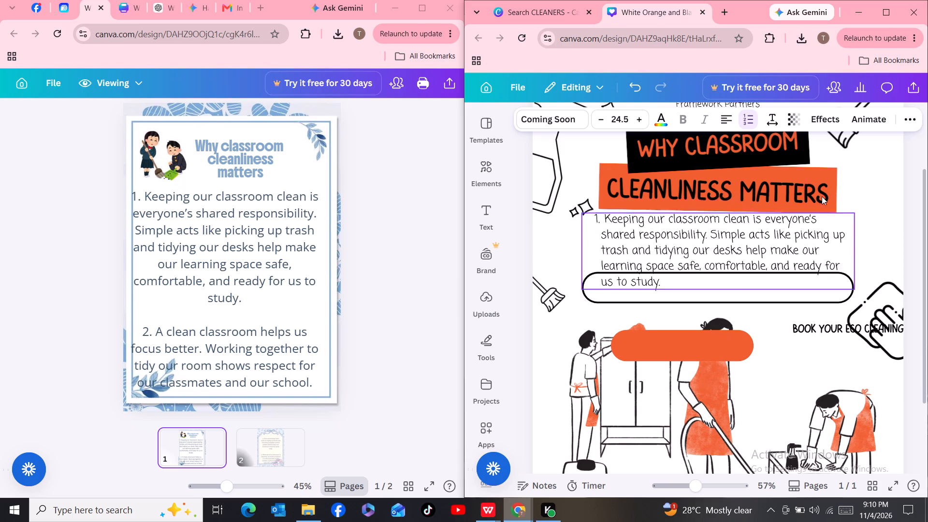
{"action": "left_click_drag", "start_coordinate": [822, 196], "coordinate": [819, 184]}
{"action": "left_click", "coordinate": [674, 293]}
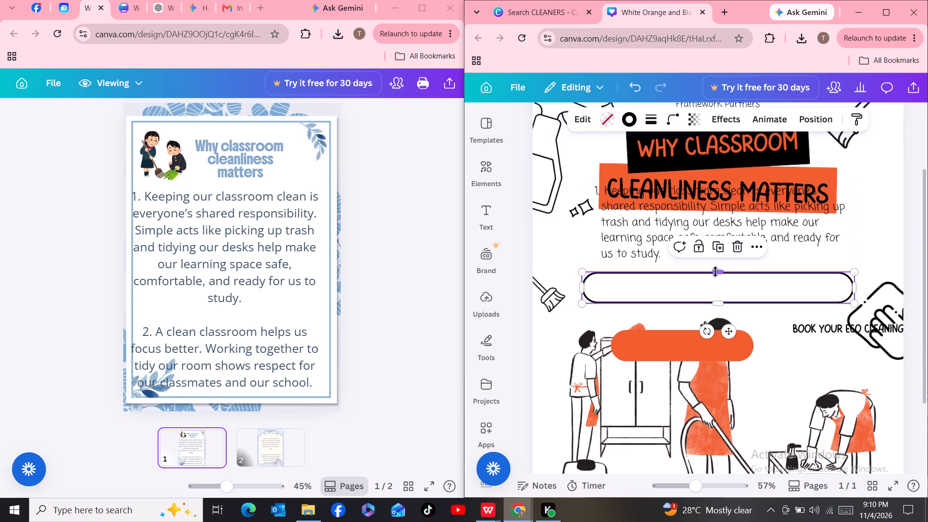
{"action": "left_click_drag", "start_coordinate": [716, 272], "coordinate": [713, 222]}
{"action": "left_click_drag", "start_coordinate": [661, 213], "coordinate": [658, 254]}
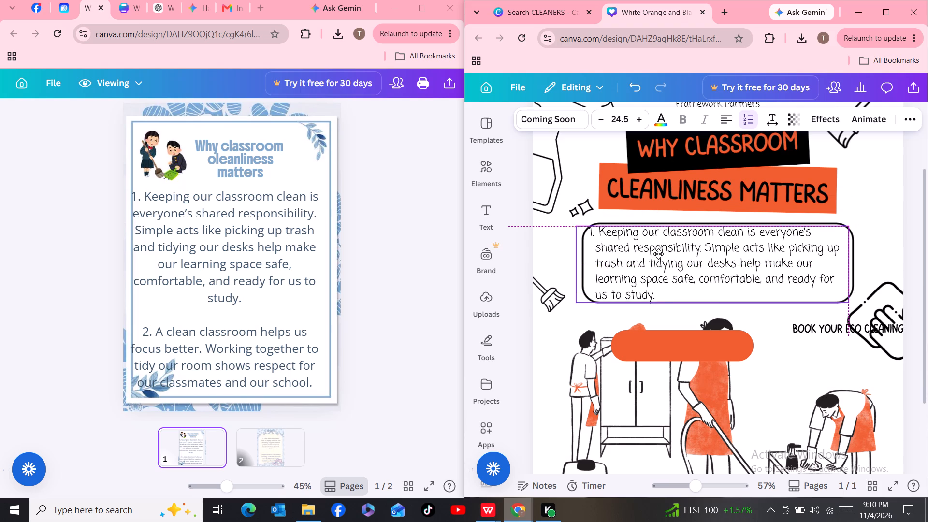
{"action": "left_click_drag", "start_coordinate": [658, 254], "coordinate": [660, 254]}
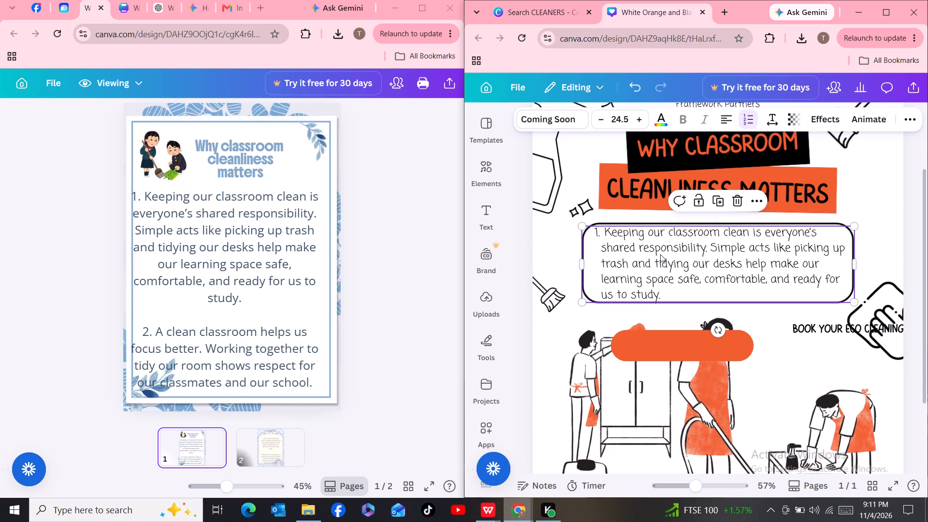
Move the BOOK YOUR ECO CLEANING label below the outlined paragraph and delete it.
{"action": "left_click", "coordinate": [420, 347]}
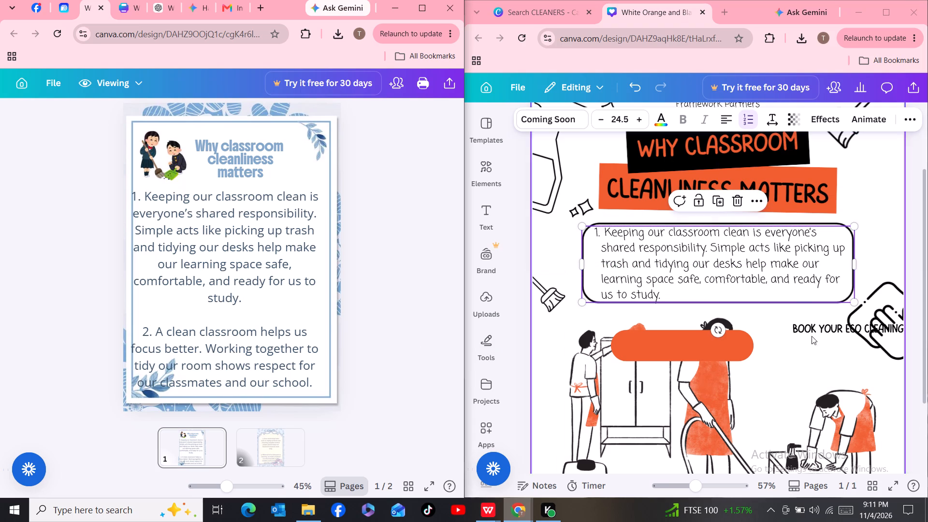
{"action": "left_click_drag", "start_coordinate": [825, 323], "coordinate": [649, 310]}
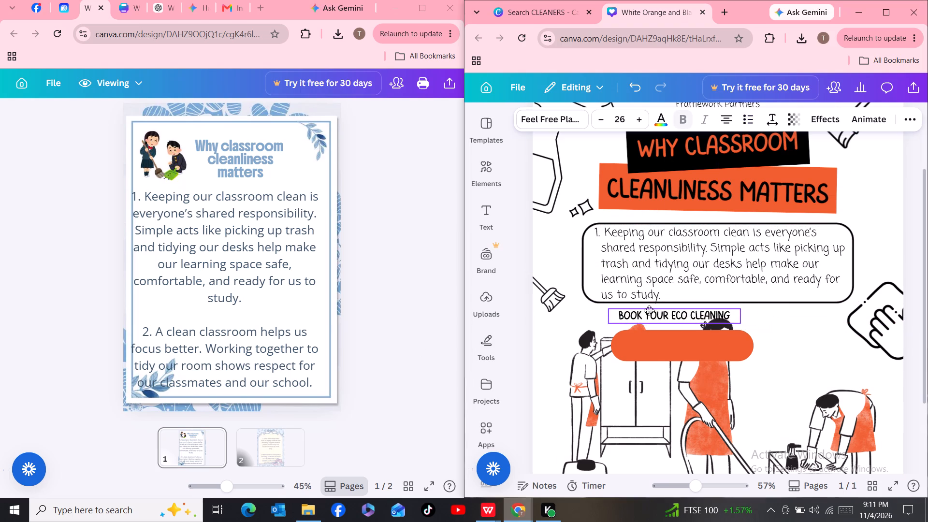
{"action": "left_click_drag", "start_coordinate": [649, 310], "coordinate": [642, 308]}
{"action": "left_click", "coordinate": [687, 284]}
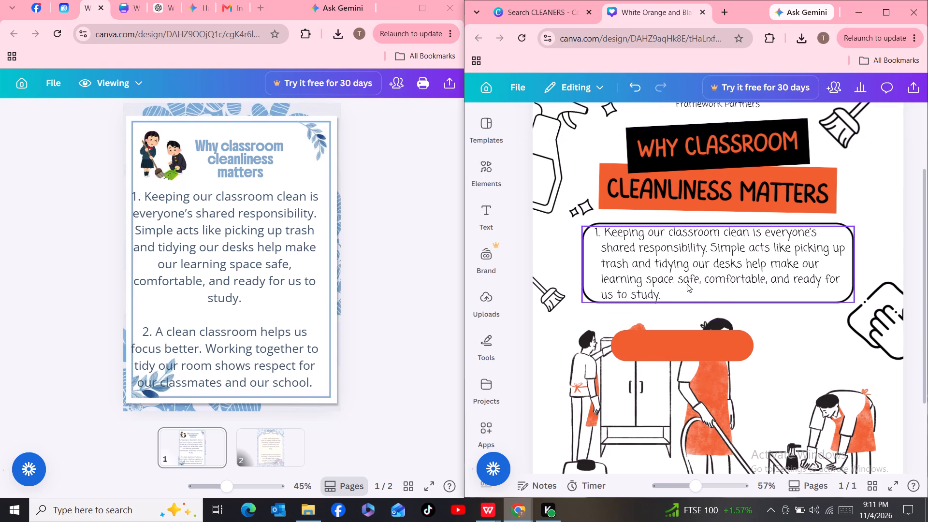
Move the empty orange pill shape up to sit just beneath the outlined paragraph.
{"action": "left_click_drag", "start_coordinate": [689, 348], "coordinate": [709, 329]}
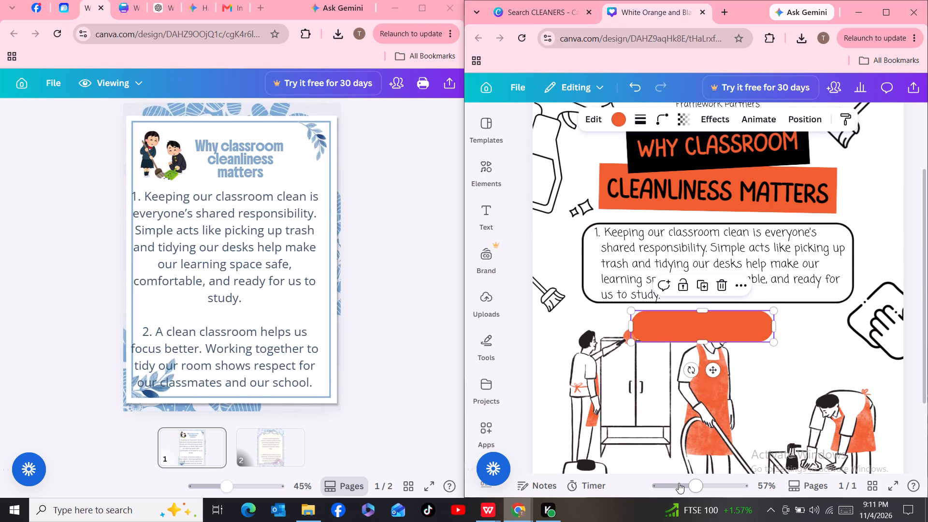
{"action": "left_click", "coordinate": [683, 484]}
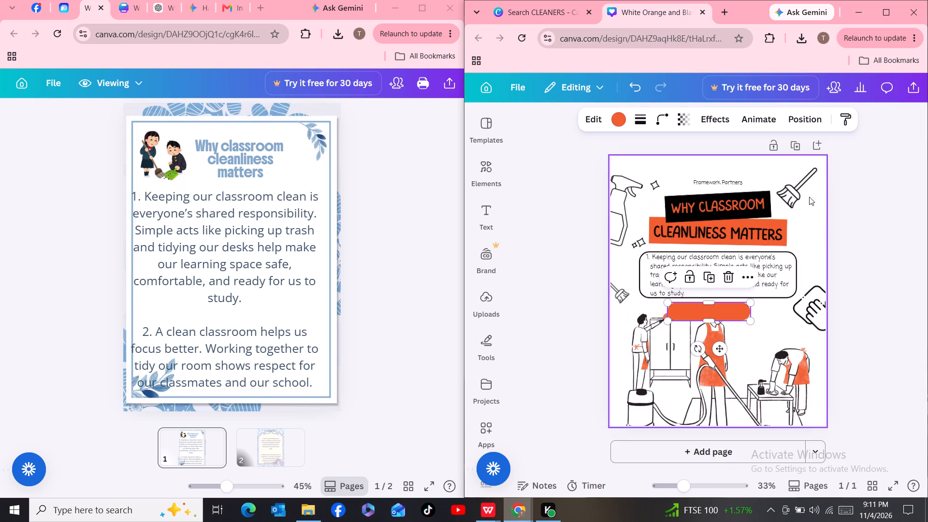
{"action": "left_click", "coordinate": [841, 221]}
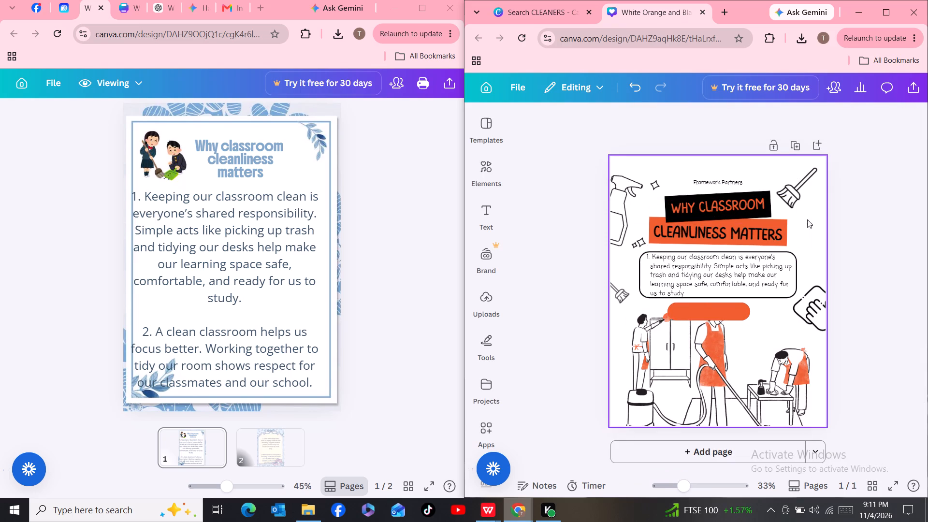
{"action": "left_click", "coordinate": [841, 266]}
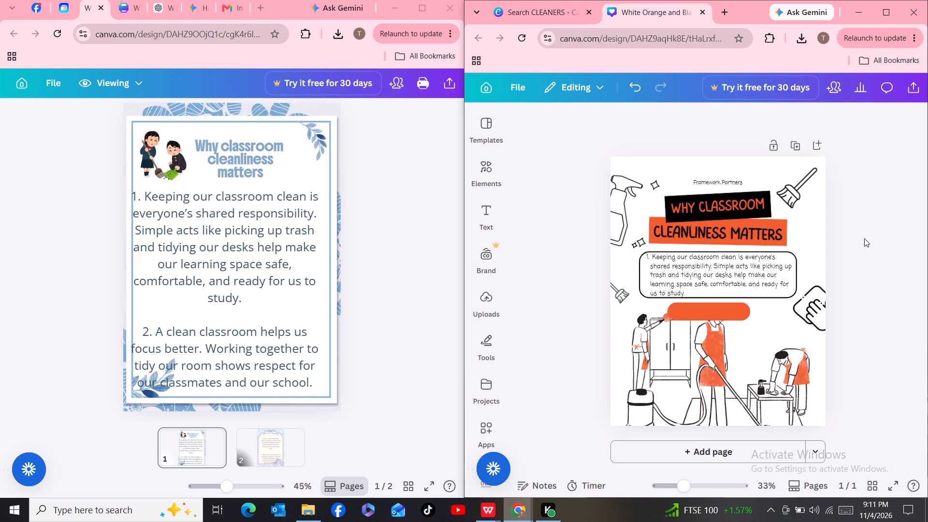
Move the "Framework Partners" label up to the top edge of the poster.
{"action": "left_click", "coordinate": [716, 183]}
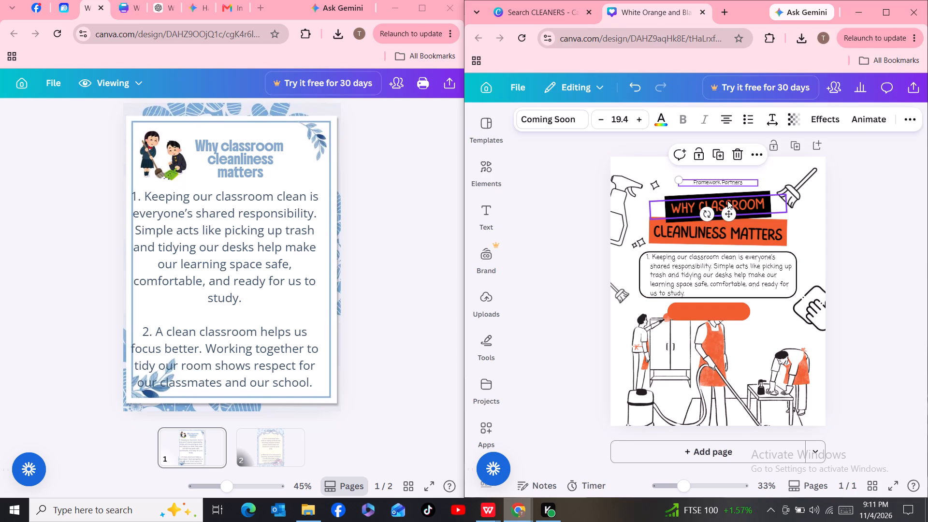
{"action": "left_click_drag", "start_coordinate": [731, 215], "coordinate": [731, 197]}
{"action": "left_click", "coordinate": [839, 254]}
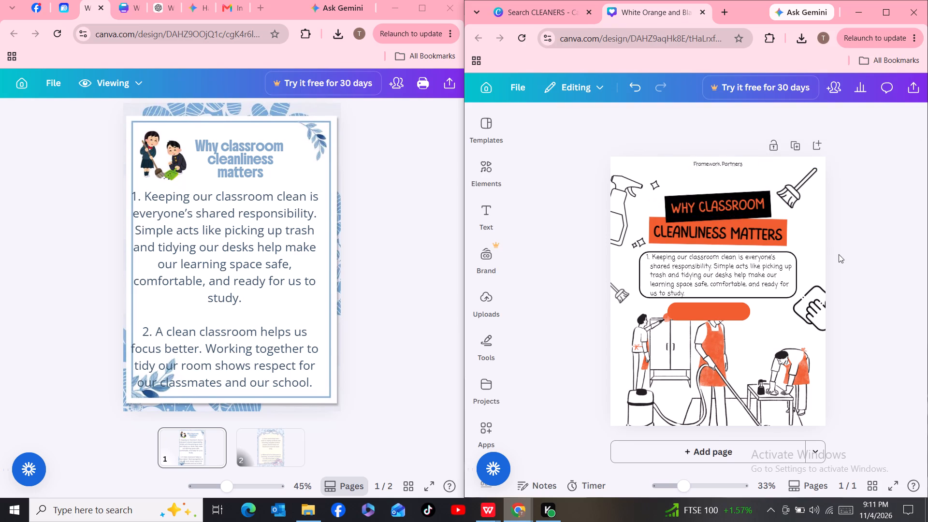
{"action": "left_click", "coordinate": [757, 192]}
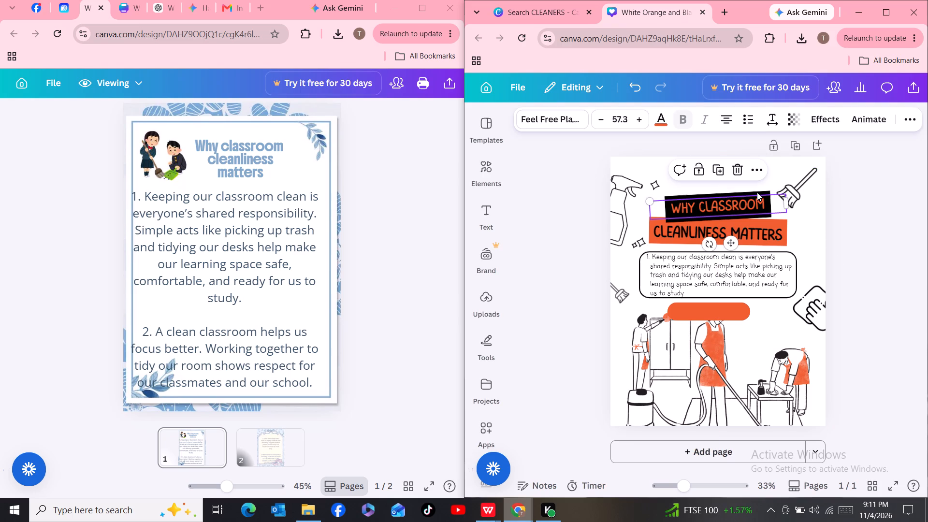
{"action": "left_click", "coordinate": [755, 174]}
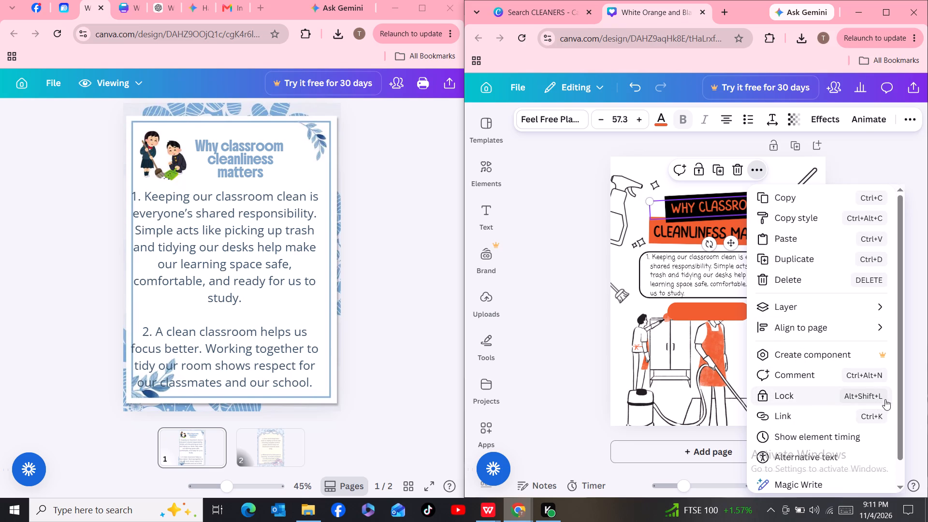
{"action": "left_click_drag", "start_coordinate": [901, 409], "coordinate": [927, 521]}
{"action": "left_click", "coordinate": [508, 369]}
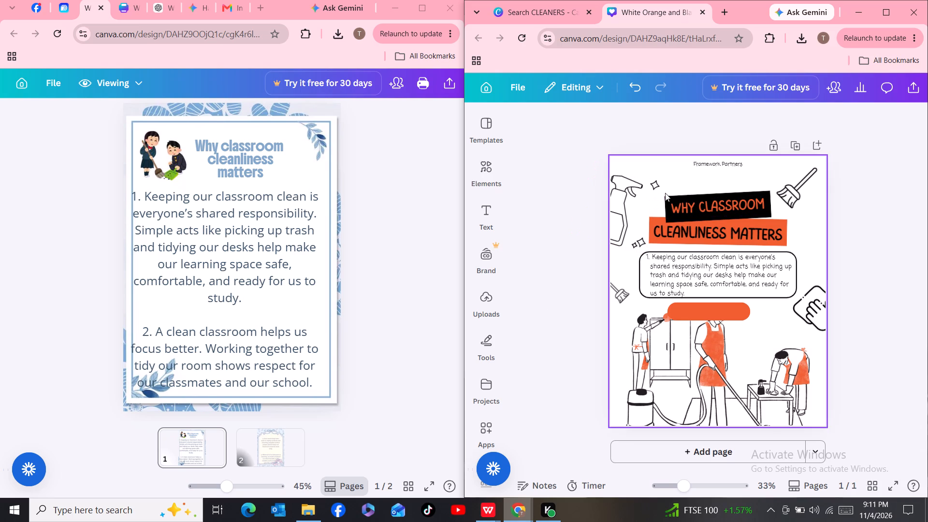
Group the two heading lines with their black and orange banners and move the group up beneath the "Framework Partners" label.
{"action": "left_click_drag", "start_coordinate": [665, 193], "coordinate": [727, 234]}
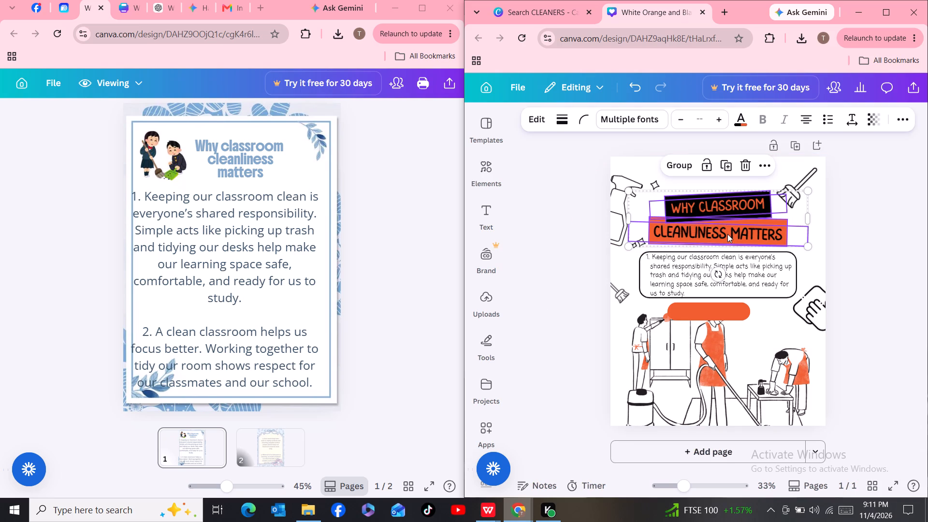
{"action": "left_click", "coordinate": [687, 167]}
{"action": "left_click_drag", "start_coordinate": [723, 234], "coordinate": [723, 230]}
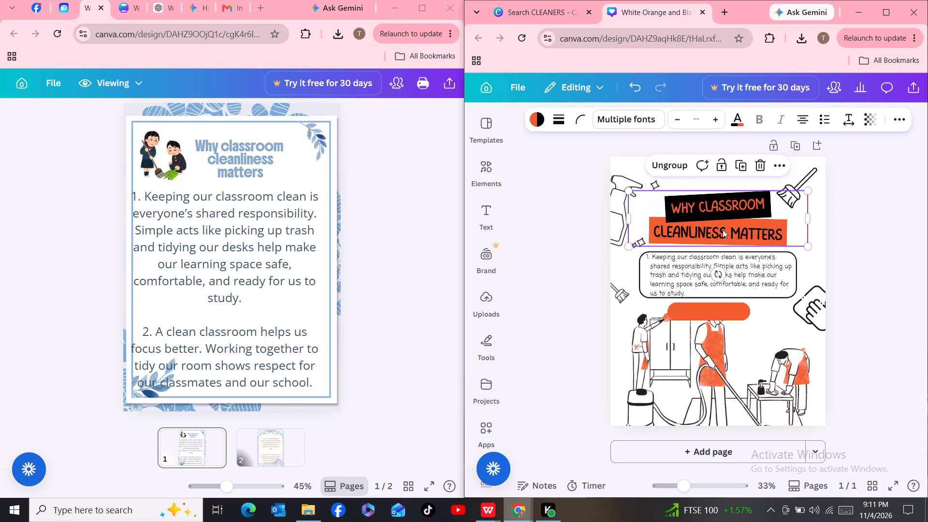
{"action": "left_click_drag", "start_coordinate": [723, 230], "coordinate": [723, 218]}
Move the rounded outline up beneath the heading and place the numbered paragraph back inside it.
{"action": "left_click", "coordinate": [728, 265]}
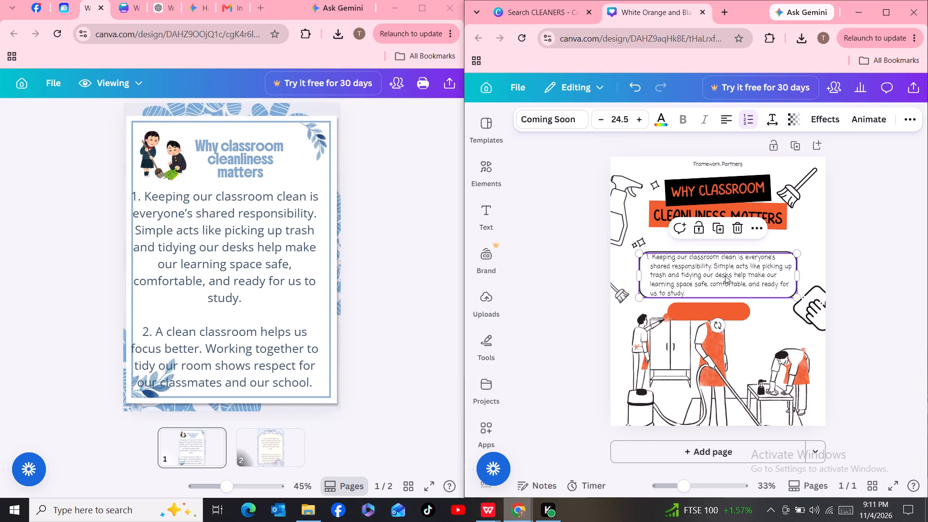
{"action": "left_click_drag", "start_coordinate": [729, 268], "coordinate": [721, 300]}
{"action": "left_click_drag", "start_coordinate": [772, 259], "coordinate": [774, 242]}
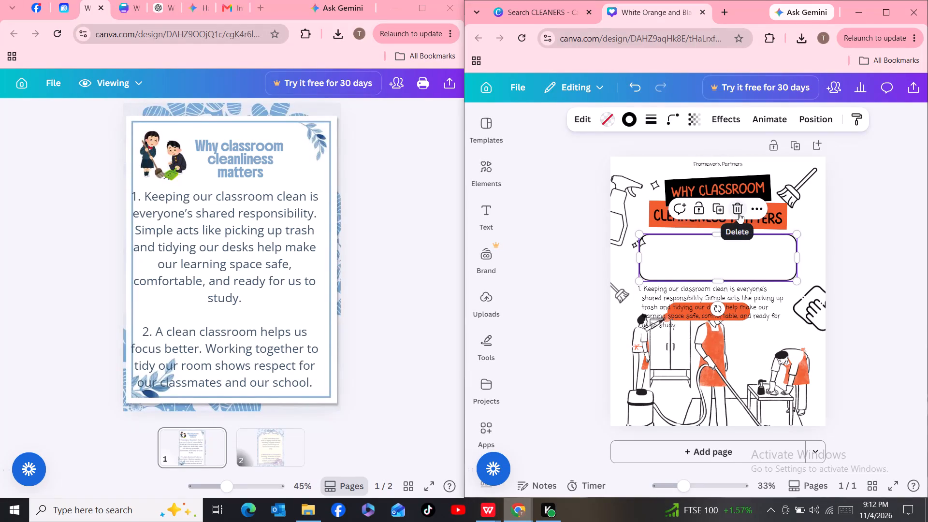
{"action": "left_click_drag", "start_coordinate": [696, 298], "coordinate": [704, 251]}
Move the orange pill directly beneath the outlined paragraph, aligned with its edge, and enlarge it to match the outline's width.
{"action": "left_click_drag", "start_coordinate": [682, 310], "coordinate": [655, 291]}
{"action": "left_click_drag", "start_coordinate": [722, 299], "coordinate": [809, 304]}
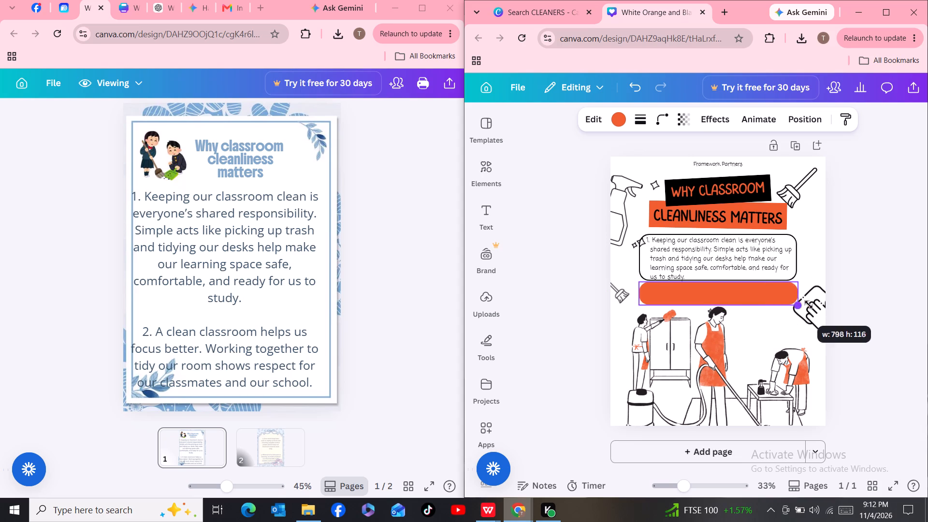
{"action": "left_click_drag", "start_coordinate": [809, 304], "coordinate": [795, 305]}
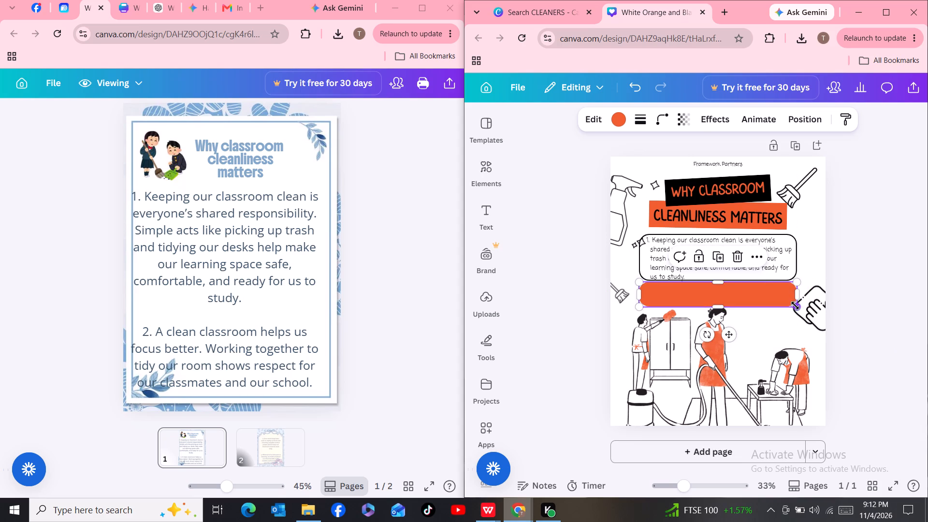
Nudge the grouped heading slightly upward to open a gap above the outlined paragraph.
{"action": "left_click", "coordinate": [783, 263]}
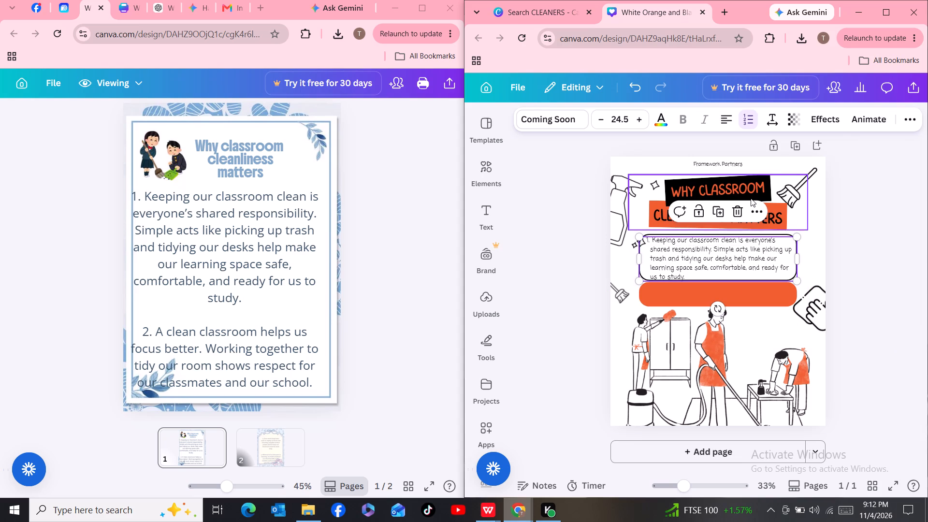
{"action": "left_click", "coordinate": [743, 191]}
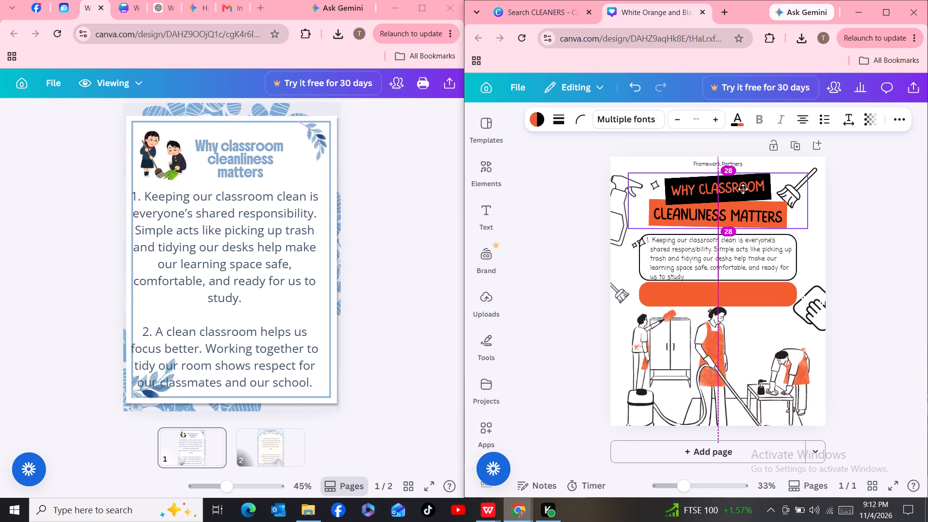
{"action": "key", "text": "Up"}
{"action": "key", "text": "Up"}
{"action": "key", "text": "Up"}
{"action": "key", "text": "Up"}
{"action": "key", "text": "Up"}
{"action": "key", "text": "Up"}
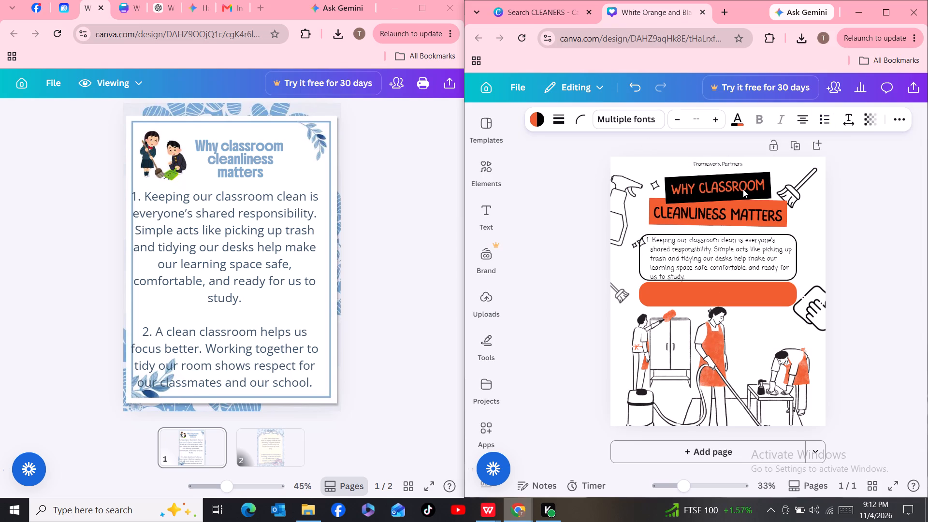
{"action": "key", "text": "Up"}
{"action": "key", "text": "Up"}
{"action": "key", "text": "Up"}
{"action": "key", "text": "Up"}
{"action": "key", "text": "Up"}
{"action": "key", "text": "Up"}
{"action": "key", "text": "Up"}
{"action": "key", "text": "Up"}
{"action": "key", "text": "Up"}
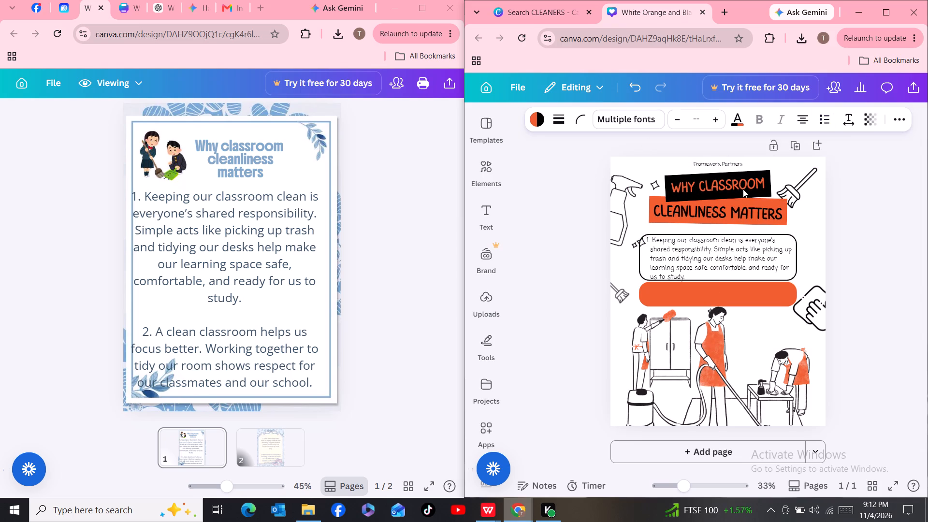
Move the broom drawing into the poster's upper corner and raise the spray bottle drawing on the opposite side.
{"action": "left_click", "coordinate": [815, 176]}
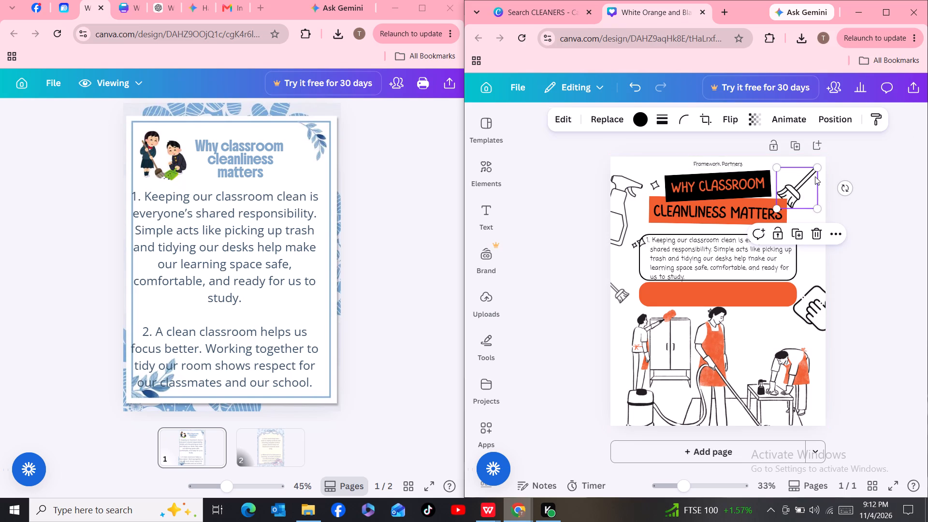
{"action": "left_click_drag", "start_coordinate": [809, 177], "coordinate": [816, 166]}
{"action": "left_click_drag", "start_coordinate": [622, 203], "coordinate": [622, 200]}
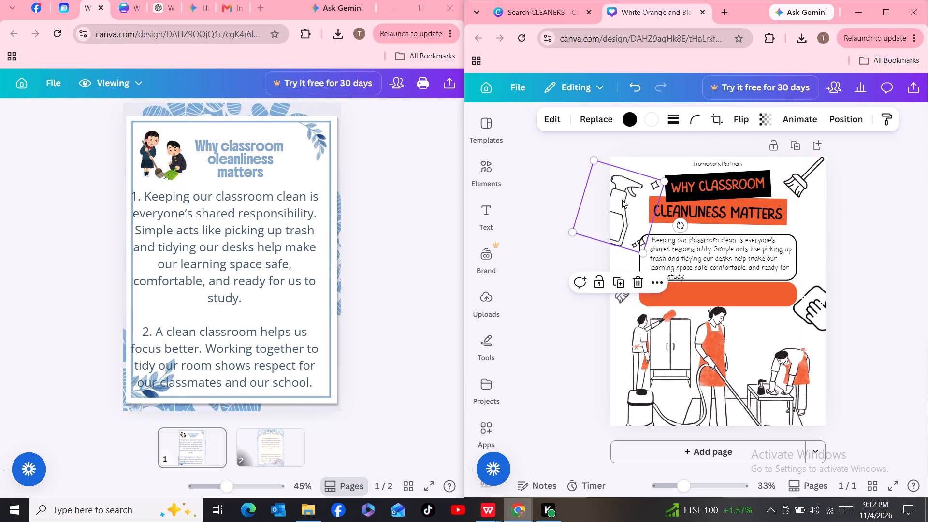
{"action": "left_click_drag", "start_coordinate": [622, 200], "coordinate": [621, 186]}
Move the rounded outline and its numbered paragraph up closer to the heading.
{"action": "left_click", "coordinate": [716, 238]}
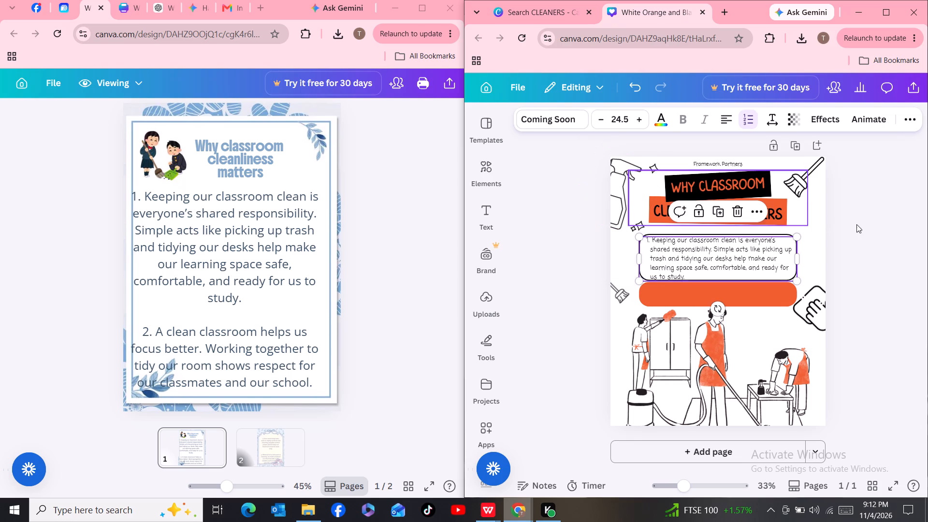
{"action": "left_click", "coordinate": [874, 238]}
{"action": "left_click_drag", "start_coordinate": [758, 242], "coordinate": [758, 237]}
{"action": "left_click_drag", "start_coordinate": [757, 277], "coordinate": [757, 270]}
{"action": "left_click", "coordinate": [740, 253]}
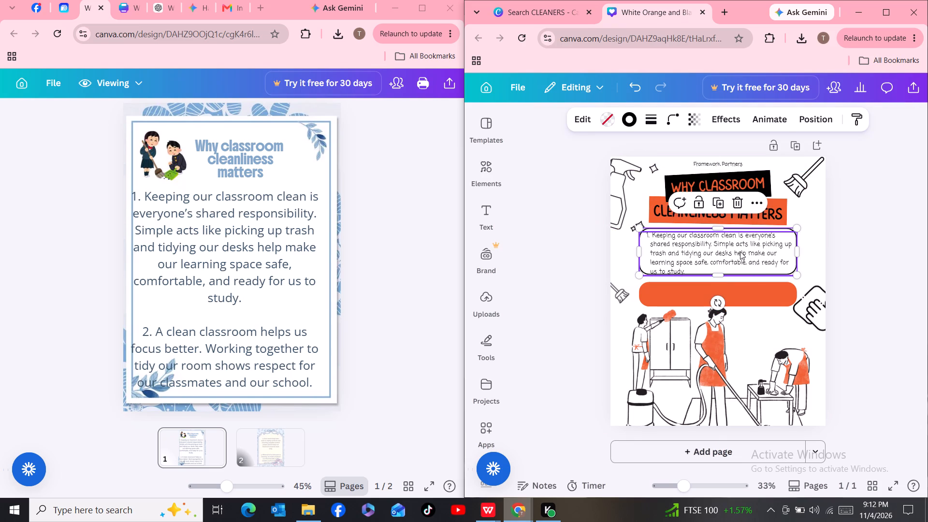
{"action": "left_click", "coordinate": [854, 235]}
Nudge the numbered paragraph slightly upward so it sits within the rounded outline.
{"action": "left_click", "coordinate": [717, 243]}
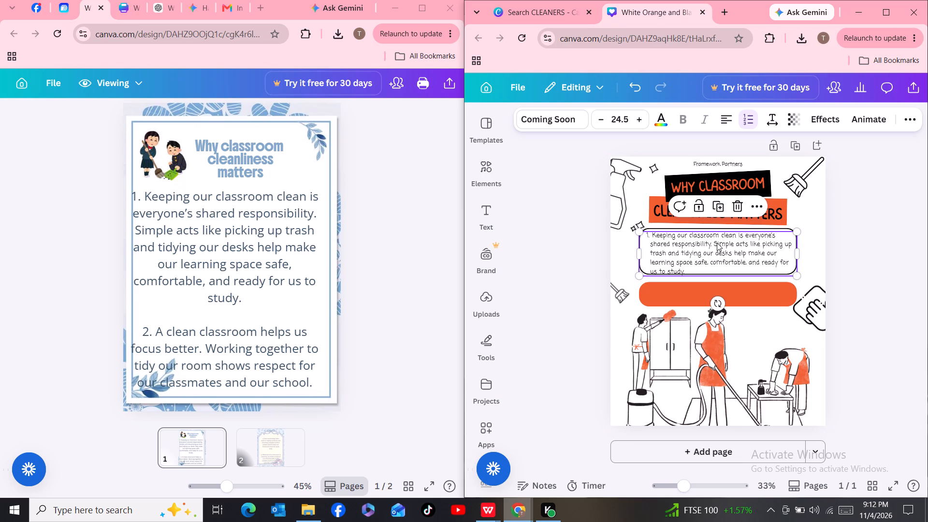
{"action": "key", "text": "Up"}
{"action": "key", "text": "Up"}
{"action": "key", "text": "Up"}
{"action": "key", "text": "Up"}
{"action": "key", "text": "Up"}
{"action": "key", "text": "Up"}
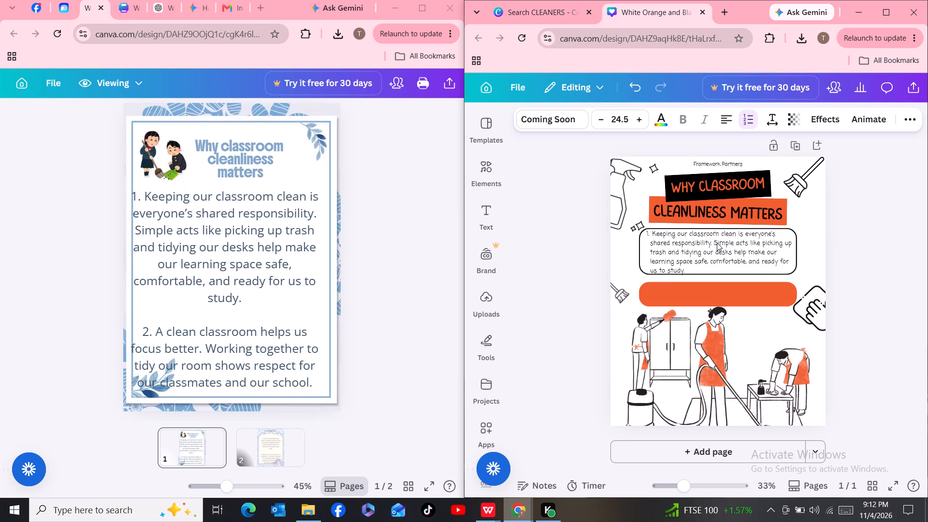
{"action": "key", "text": "Up"}
{"action": "key", "text": "Up"}
{"action": "key", "text": "Up"}
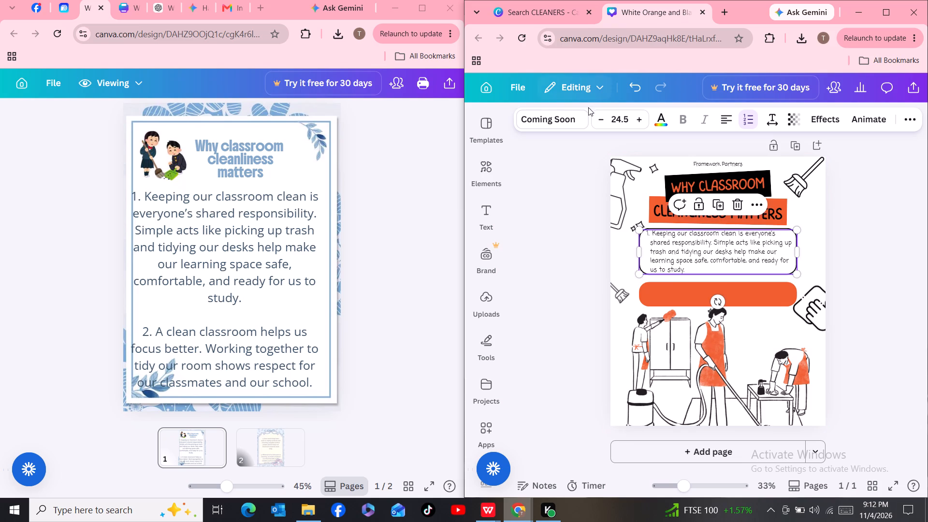
Reduce the numbered paragraph's font size to 23.5.
{"action": "left_click", "coordinate": [594, 116]}
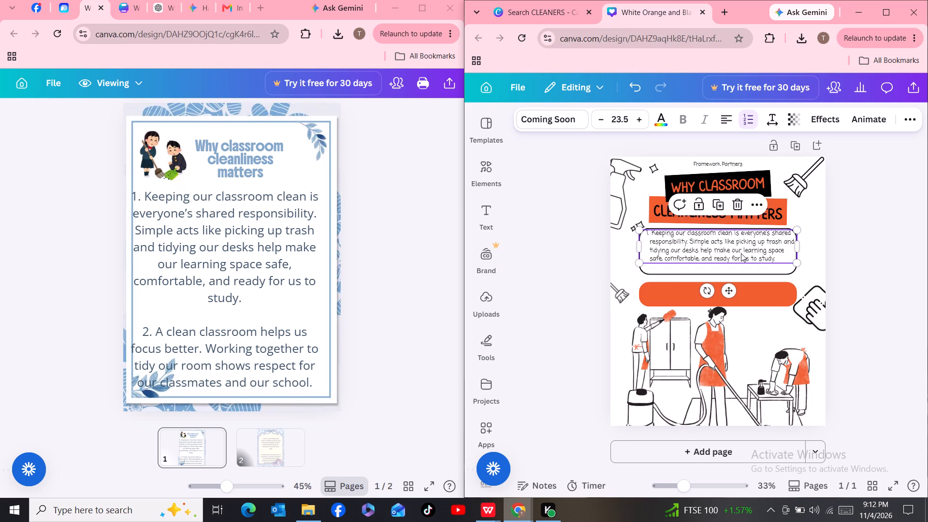
{"action": "left_click", "coordinate": [835, 265]}
Shorten the rounded outline from its bottom edge to fit the four-line paragraph.
{"action": "left_click", "coordinate": [760, 271]}
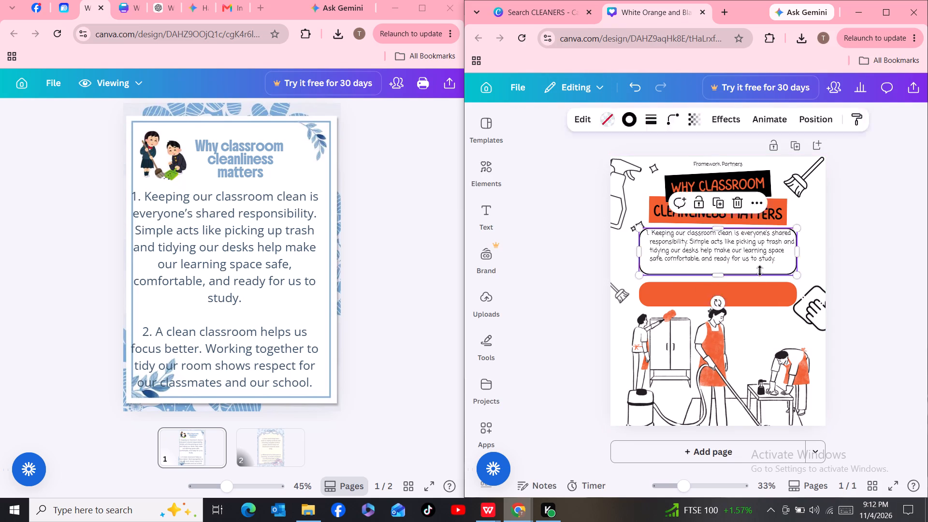
{"action": "left_click_drag", "start_coordinate": [720, 277], "coordinate": [721, 267]}
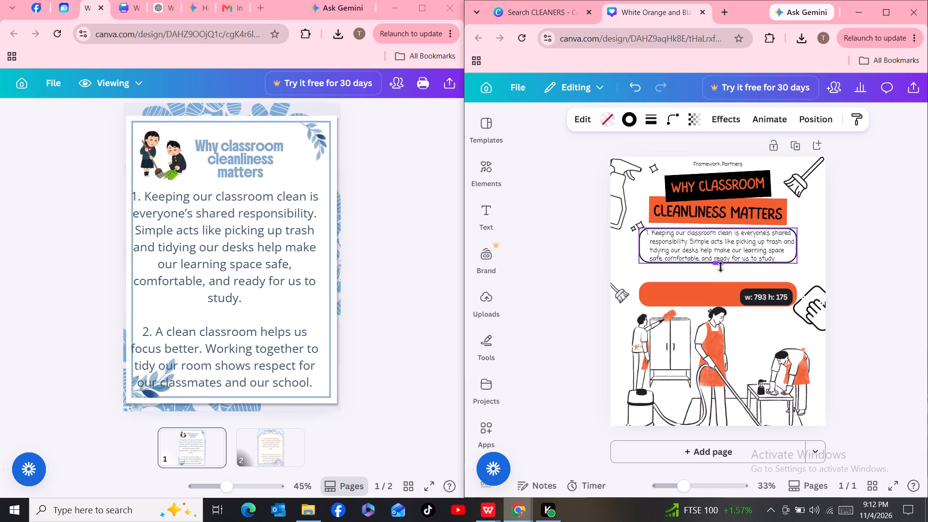
{"action": "left_click_drag", "start_coordinate": [721, 267], "coordinate": [721, 270]}
Nudge the numbered paragraph down to centre it vertically inside the shortened outline.
{"action": "left_click", "coordinate": [724, 260]}
{"action": "key", "text": "Down"}
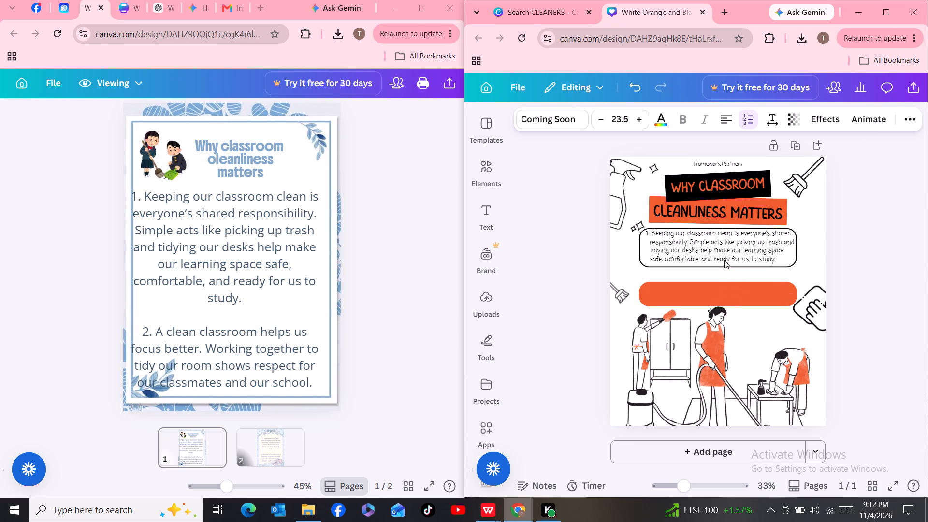
{"action": "key", "text": "Down"}
{"action": "key", "text": "Down"}
{"action": "key", "text": "Down"}
{"action": "key", "text": "Down"}
{"action": "key", "text": "Down"}
{"action": "key", "text": "Down"}
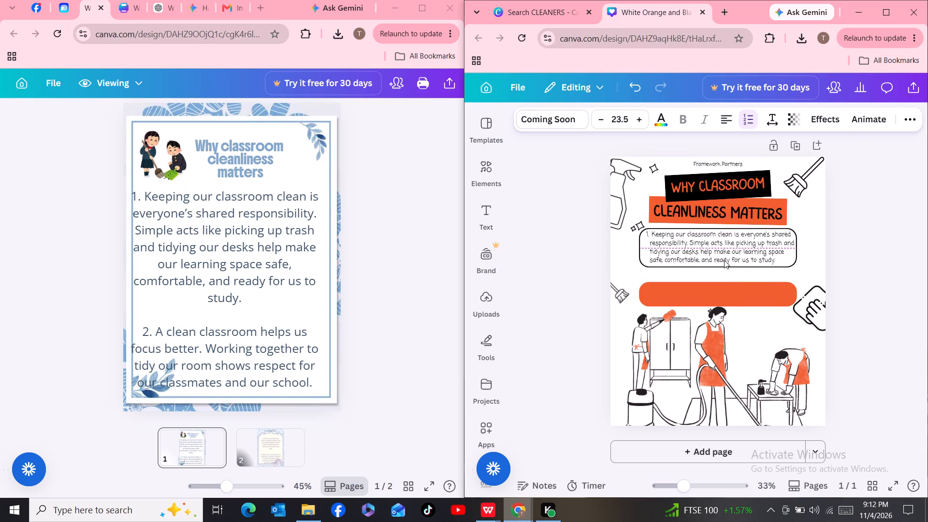
{"action": "key", "text": "Down"}
{"action": "key", "text": "Up"}
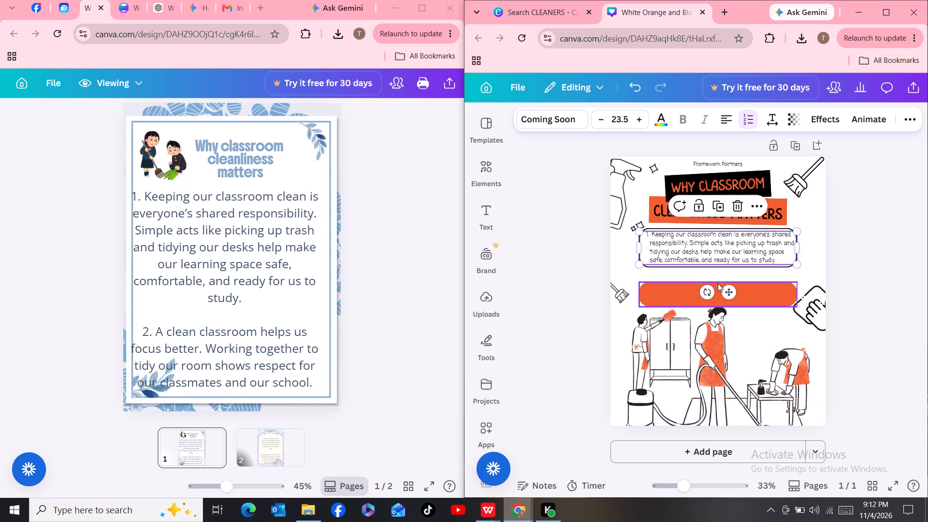
Move the orange pill up just beneath the outlined paragraph and stretch its bottom edge down to make it taller.
{"action": "left_click", "coordinate": [757, 290]}
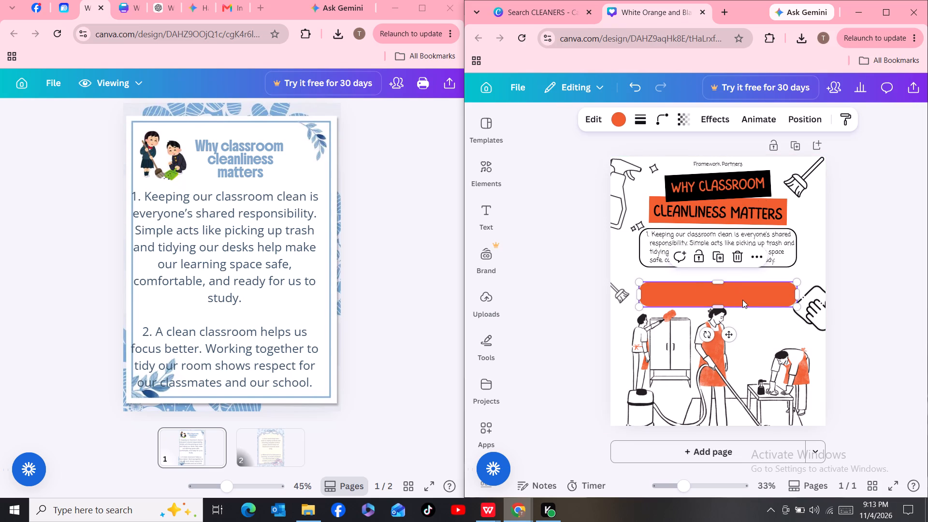
{"action": "left_click_drag", "start_coordinate": [742, 300], "coordinate": [743, 287]}
{"action": "left_click_drag", "start_coordinate": [722, 294], "coordinate": [721, 300]}
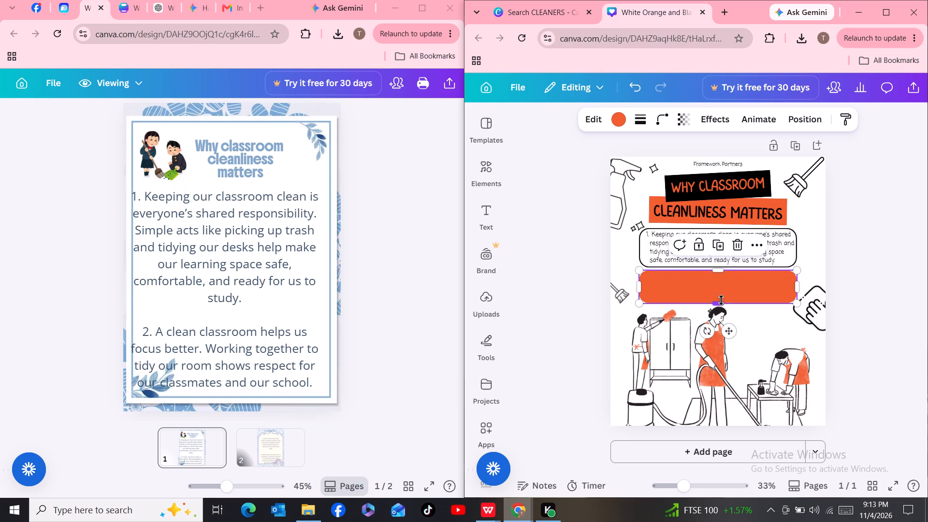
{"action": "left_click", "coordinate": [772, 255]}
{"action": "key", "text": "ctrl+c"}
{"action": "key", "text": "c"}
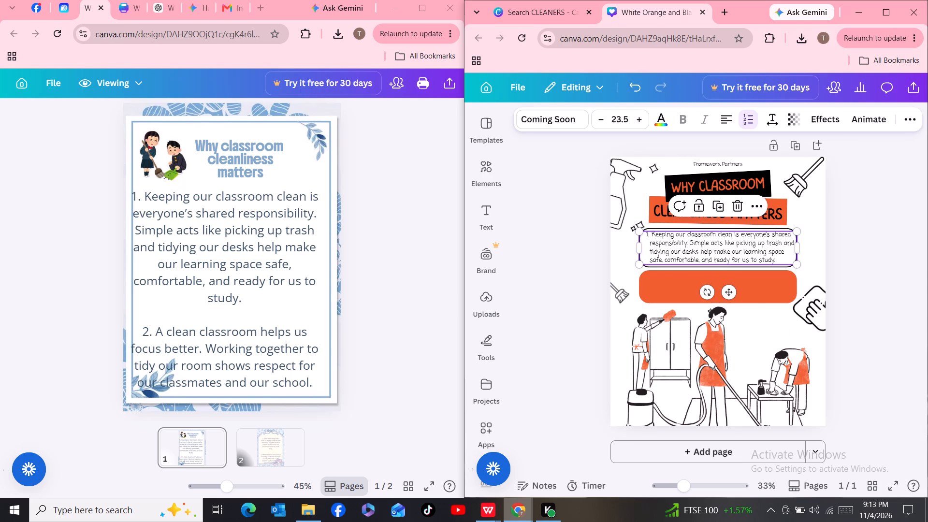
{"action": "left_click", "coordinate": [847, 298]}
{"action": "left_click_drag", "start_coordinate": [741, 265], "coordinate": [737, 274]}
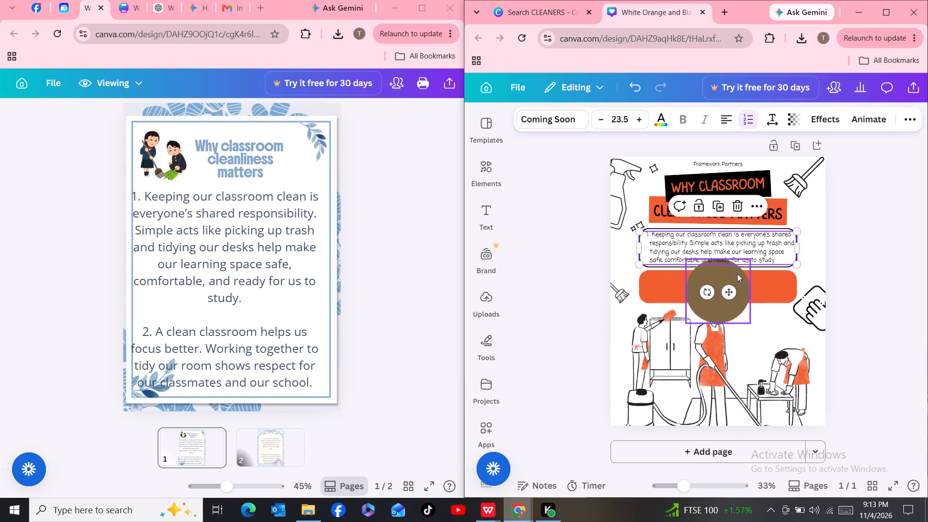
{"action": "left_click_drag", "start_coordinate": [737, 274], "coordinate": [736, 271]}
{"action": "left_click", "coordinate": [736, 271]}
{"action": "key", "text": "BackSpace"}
Duplicate the first numbered paragraph and place the copy over the orange pill, aligned with the original.
{"action": "left_click", "coordinate": [751, 247]}
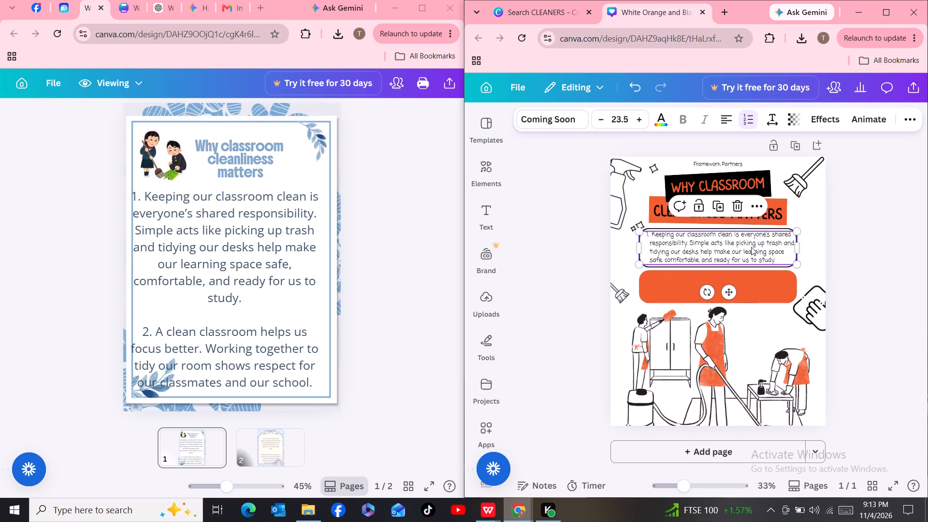
{"action": "key", "text": "ctrl+c"}
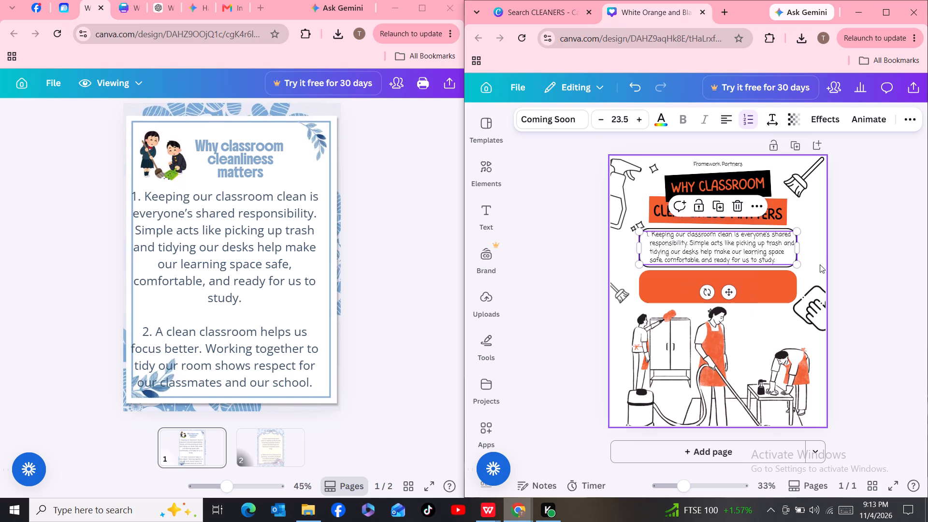
{"action": "left_click", "coordinate": [820, 264]}
{"action": "key", "text": "ctrl+v"}
{"action": "left_click_drag", "start_coordinate": [757, 242], "coordinate": [756, 275]}
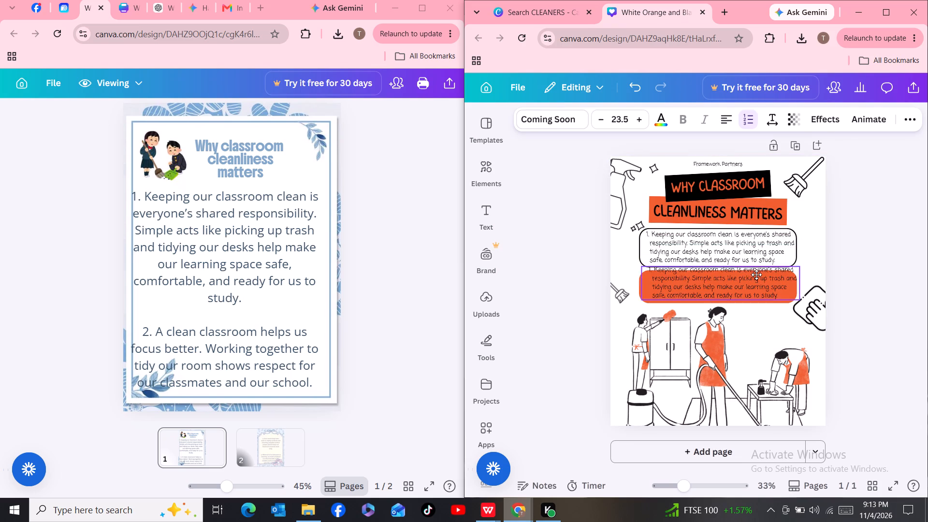
{"action": "left_click_drag", "start_coordinate": [756, 275], "coordinate": [755, 277]}
Replace the copy's text with reference paragraph 2, from "A clean classroom helps us to focus better." through "our classmates and our school.".
{"action": "left_click", "coordinate": [756, 284]}
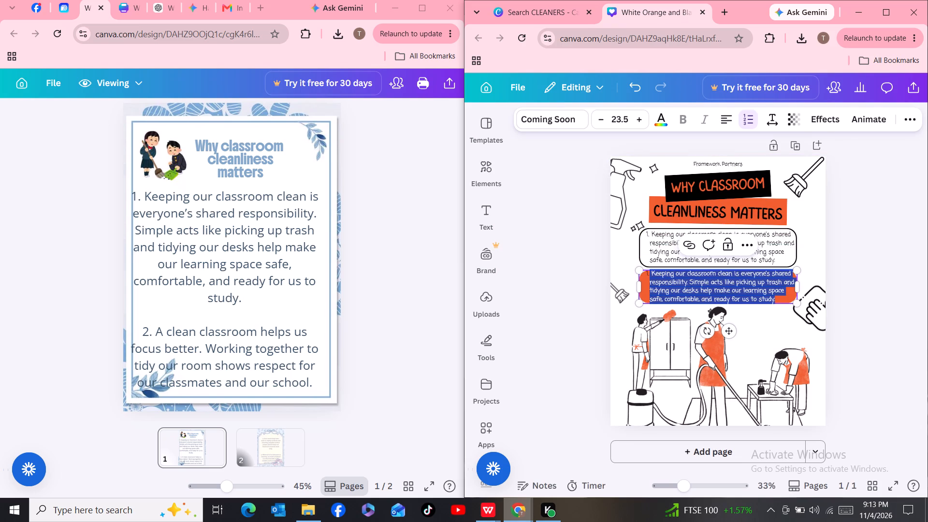
{"action": "type", "text": "2."}
{"action": "key", "text": "BackSpace"}
{"action": "key", "text": "BackSpace"}
{"action": "key", "text": "BackSpace"}
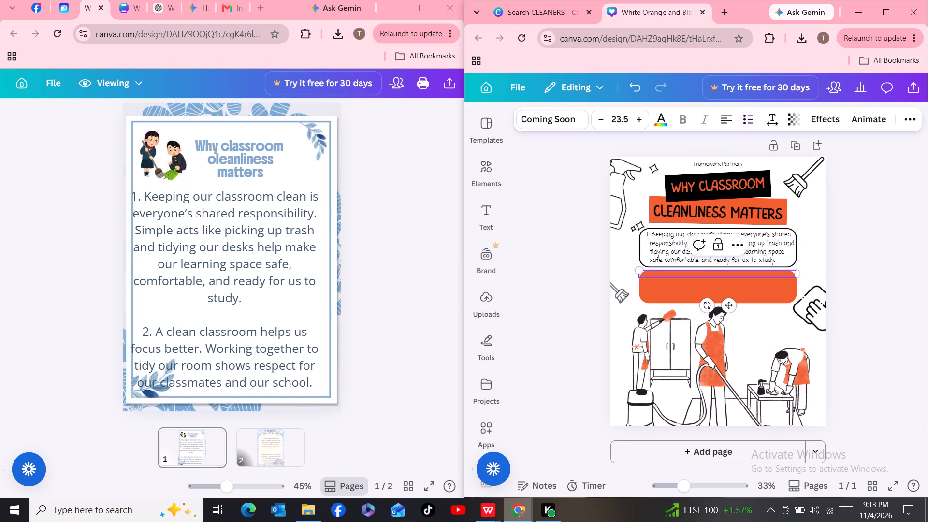
{"action": "type", "text": "2."}
{"action": "key", "text": "space"}
{"action": "key", "text": "space"}
{"action": "type", "text": "A clean"}
{"action": "key", "text": "space"}
{"action": "type", "text": "classroom helps us fo"}
{"action": "key", "text": "BackSpace"}
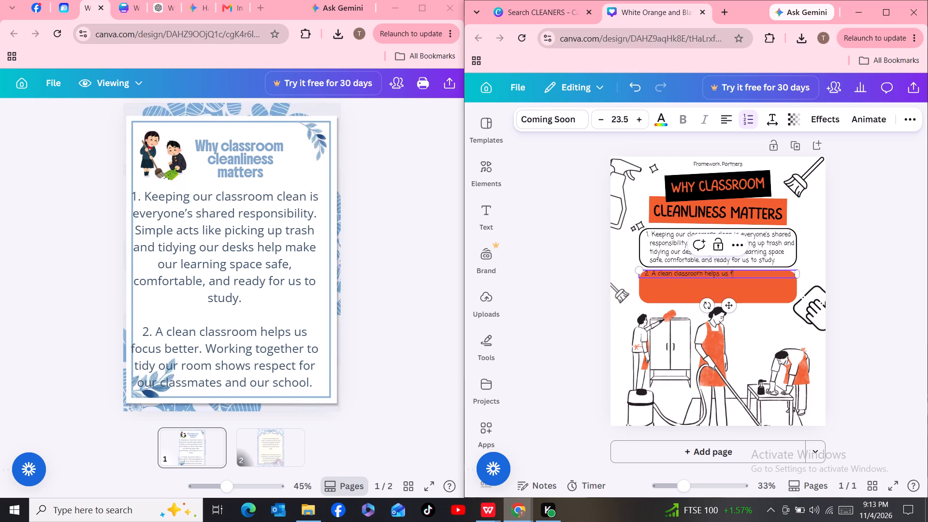
{"action": "key", "text": "BackSpace"}
{"action": "type", "text": "to focus better. Working togethe to tidy o"}
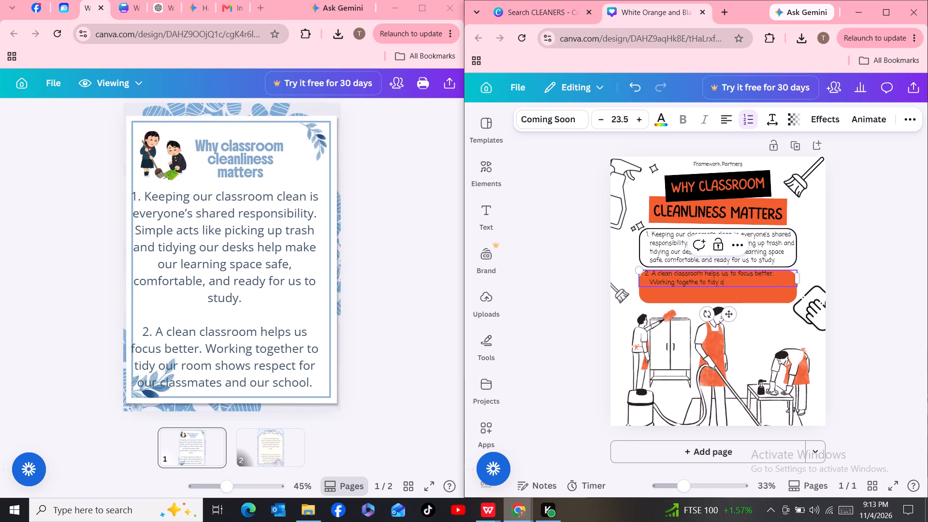
{"action": "type", "text": "ur room shows respect for our classmates"}
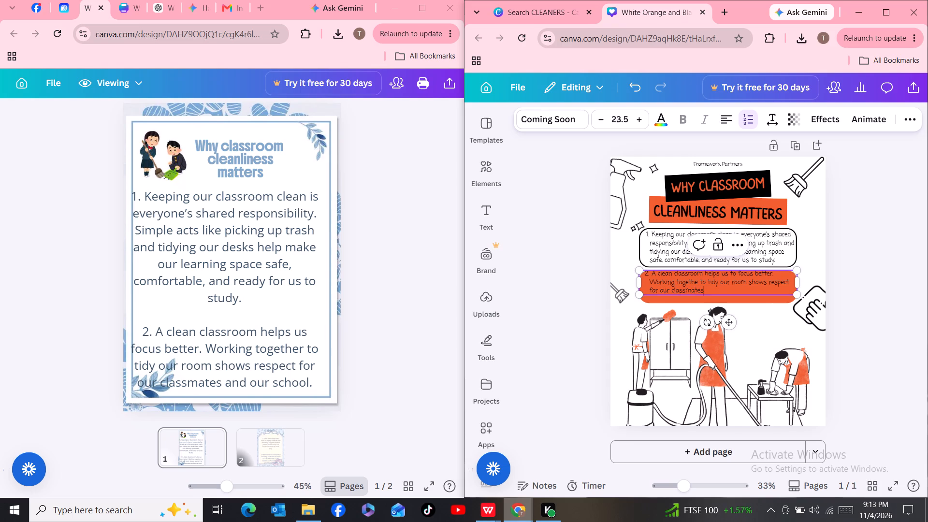
{"action": "key", "text": "space"}
{"action": "type", "text": "and our school."}
Nudge paragraph 2 down to centre it vertically inside the orange pill.
{"action": "left_click_drag", "start_coordinate": [730, 325], "coordinate": [732, 331]}
{"action": "left_click", "coordinate": [893, 285]}
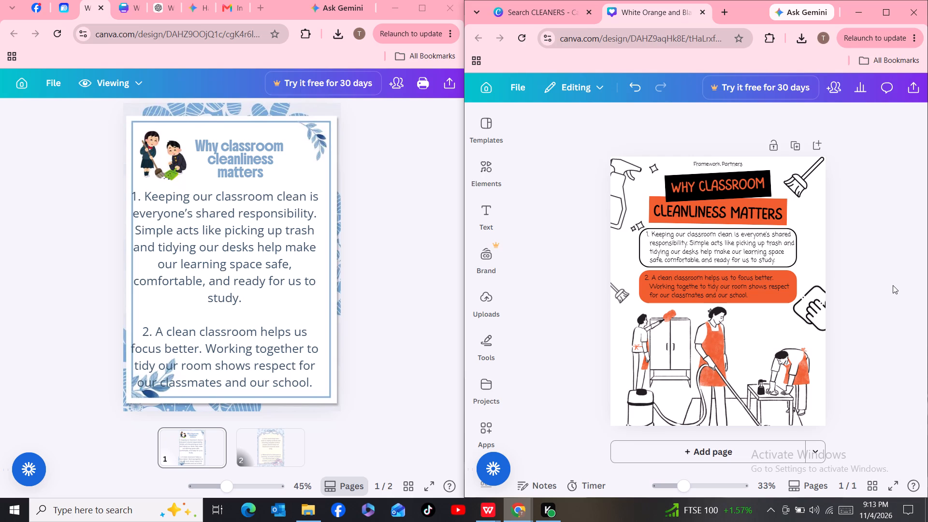
Show the second page of the reference design to read paragraphs 3 and 4.
{"action": "left_click", "coordinate": [258, 451]}
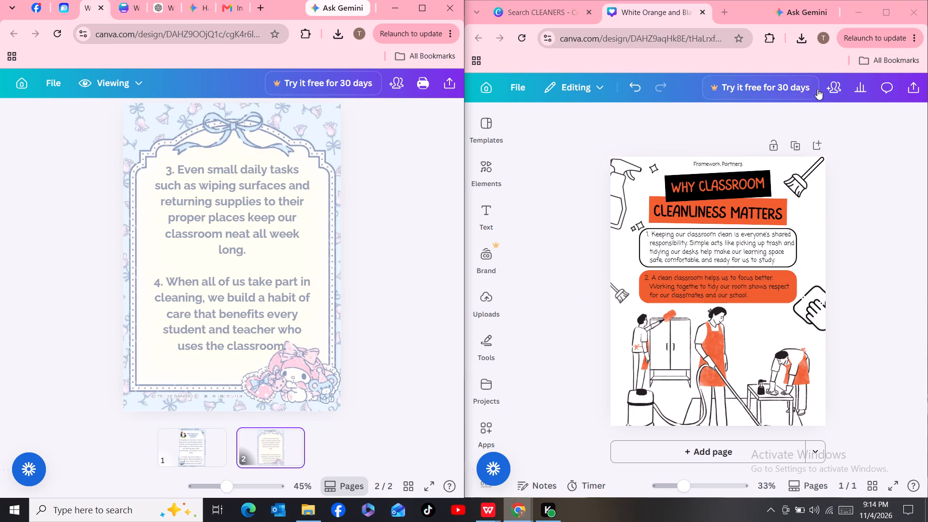
Replace the "Framework Partners" line above the title with the author's full name.
{"action": "left_click", "coordinate": [727, 162]}
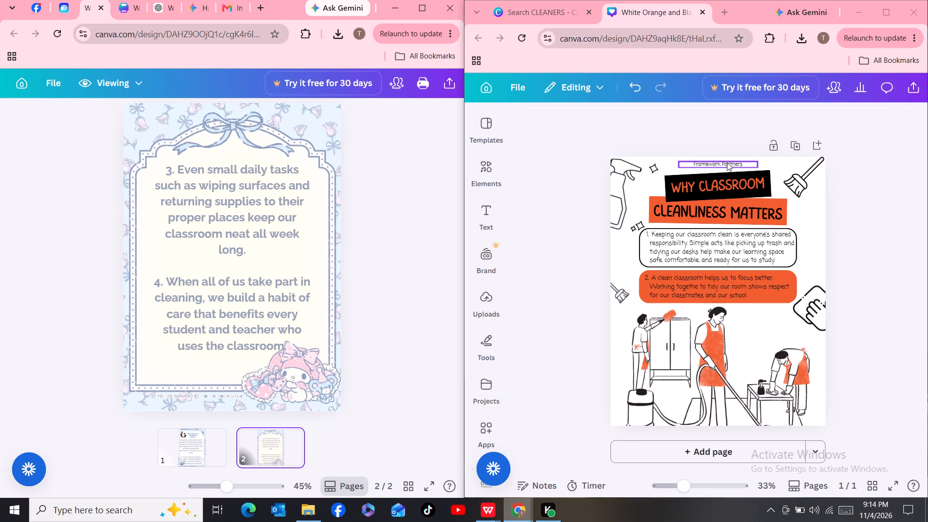
{"action": "double_click", "coordinate": [727, 162]}
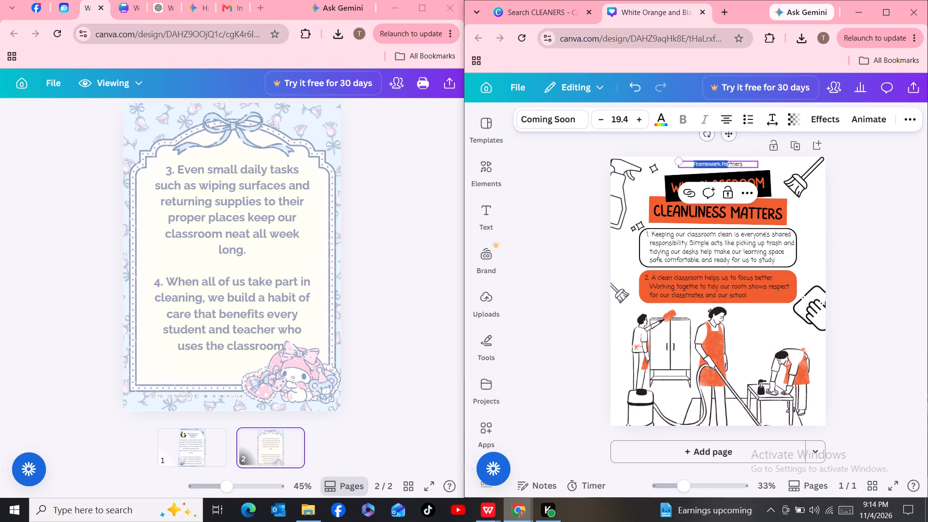
{"action": "key", "text": "ctrl+a"}
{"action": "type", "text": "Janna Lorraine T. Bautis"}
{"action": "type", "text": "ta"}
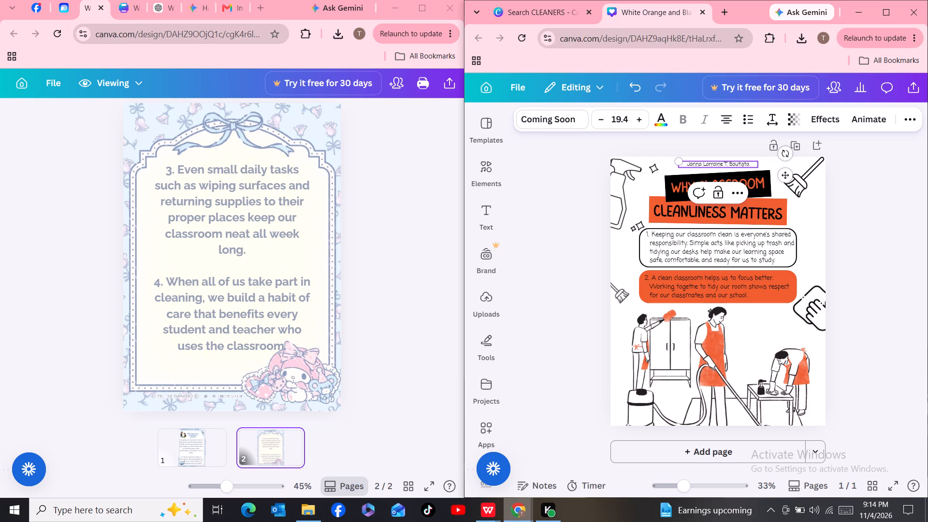
{"action": "left_click", "coordinate": [867, 199]}
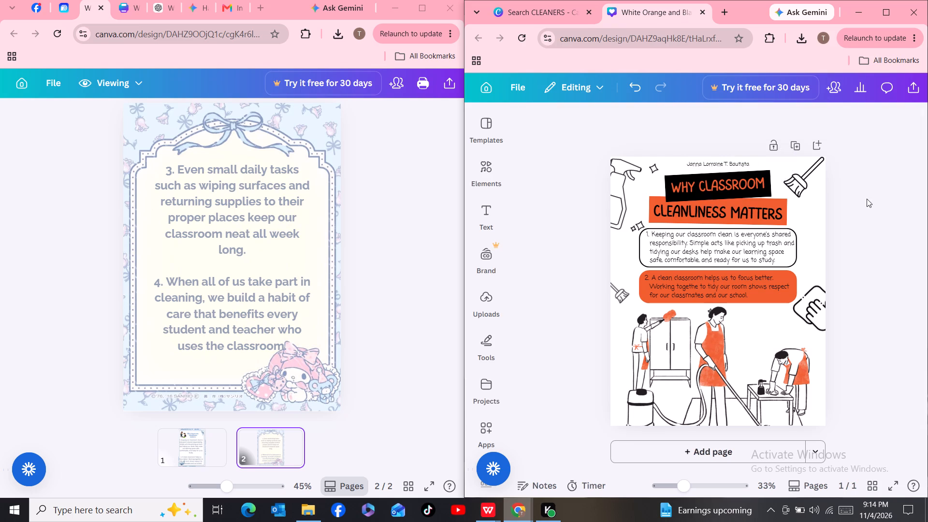
Duplicate the finished poster page as a second page of the design.
{"action": "left_click", "coordinate": [794, 145]}
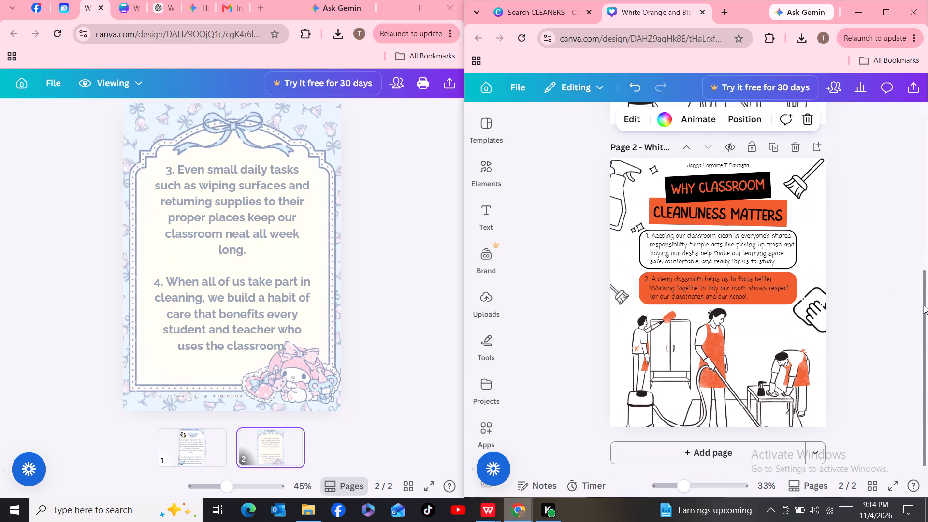
{"action": "left_click_drag", "start_coordinate": [927, 308], "coordinate": [921, 269]}
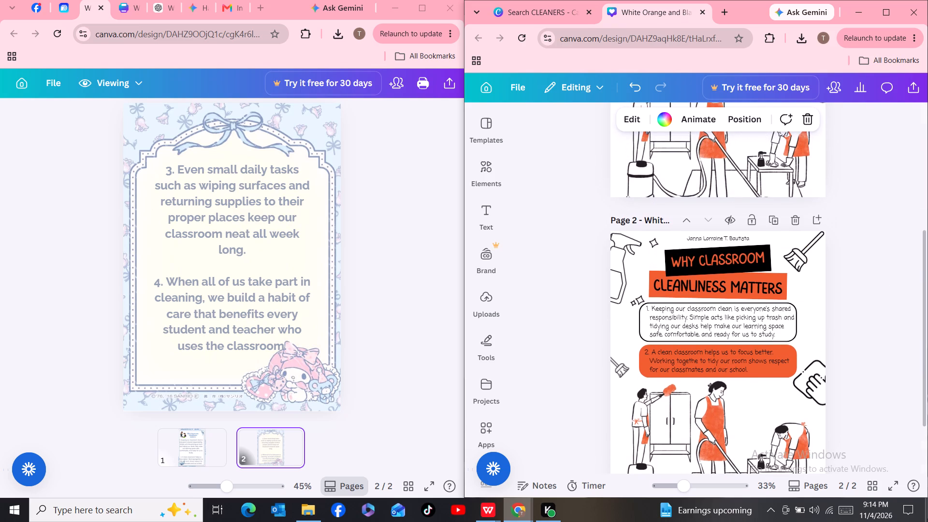
On page 2, replace the outlined paragraph with reference paragraph 3, from "Even small daily tasks such as wiping surfaces" through "neat all week long.".
{"action": "left_click", "coordinate": [770, 274]}
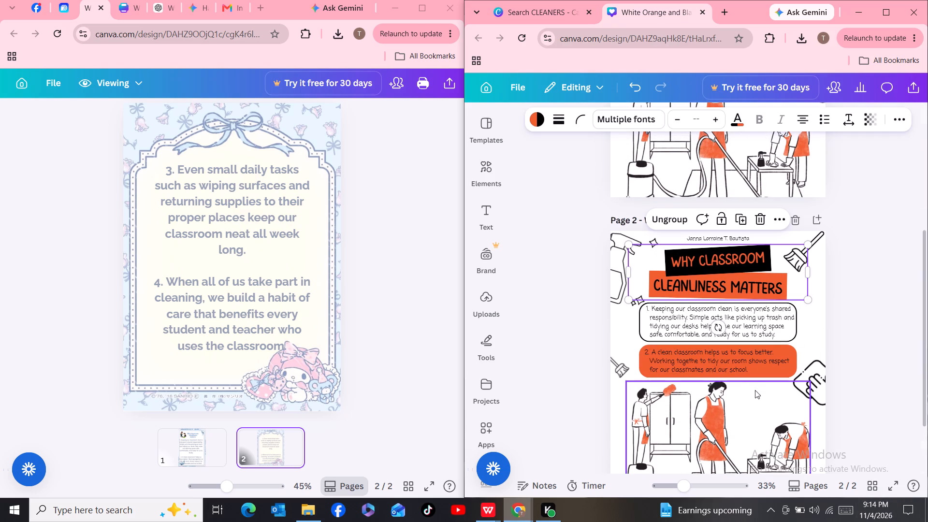
{"action": "left_click_drag", "start_coordinate": [924, 266], "coordinate": [914, 302]}
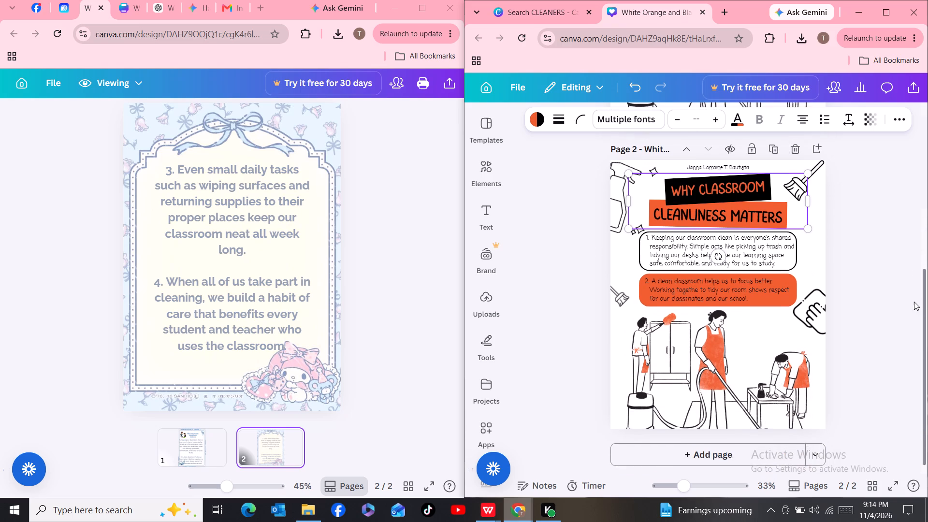
{"action": "left_click_drag", "start_coordinate": [914, 302], "coordinate": [895, 205]}
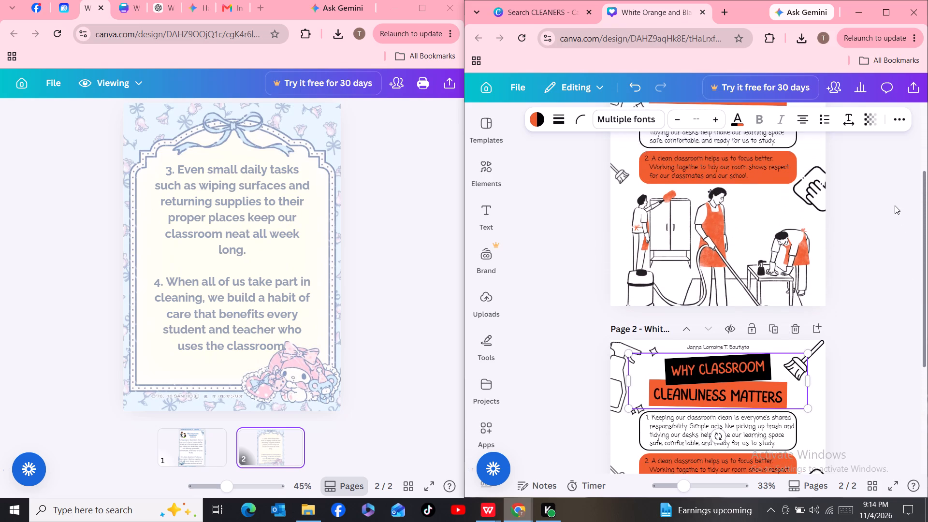
{"action": "left_click_drag", "start_coordinate": [895, 205], "coordinate": [900, 257]}
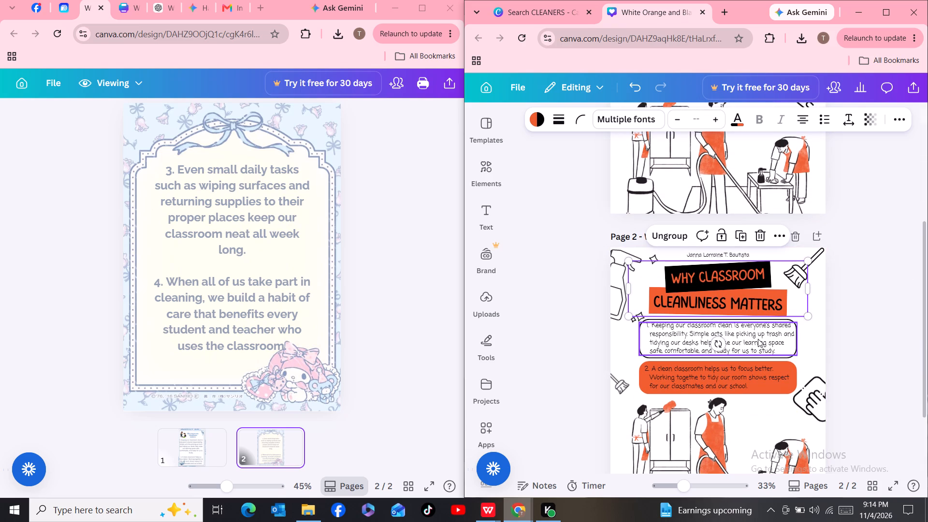
{"action": "left_click", "coordinate": [758, 339]}
{"action": "left_click", "coordinate": [726, 338]}
{"action": "key", "text": "ctrl+a"}
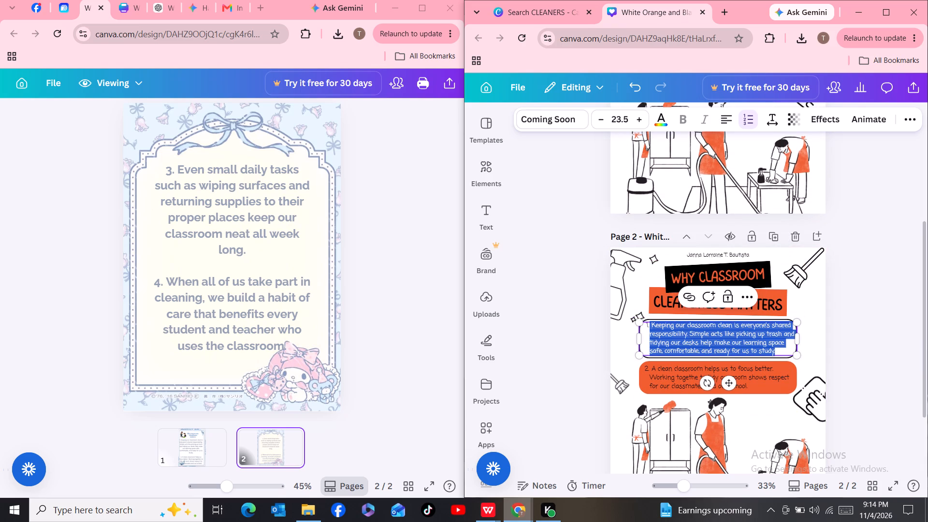
{"action": "key", "text": "3"}
{"action": "key", "text": "BackSpace"}
{"action": "key", "text": "BackSpace"}
{"action": "key", "text": "BackSpace"}
{"action": "key", "text": "BackSpace"}
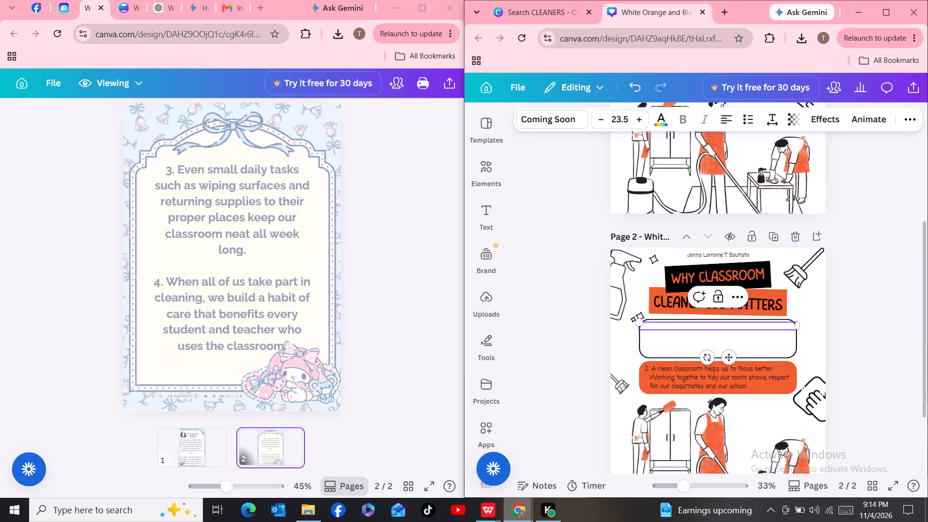
{"action": "key", "text": "3"}
{"action": "type", "text": "."}
{"action": "key", "text": "space"}
{"action": "key", "text": "space"}
{"action": "type", "text": "Even small aily"}
{"action": "key", "text": "space"}
{"action": "key", "text": "BackSpace"}
{"action": "key", "text": "BackSpace"}
{"action": "key", "text": "BackSpace"}
{"action": "key", "text": "BackSpace"}
{"action": "key", "text": "BackSpace"}
{"action": "type", "text": "daily tasks a"}
{"action": "key", "text": "BackSpace"}
{"action": "type", "text": "such as wiping surfaces and returning su"}
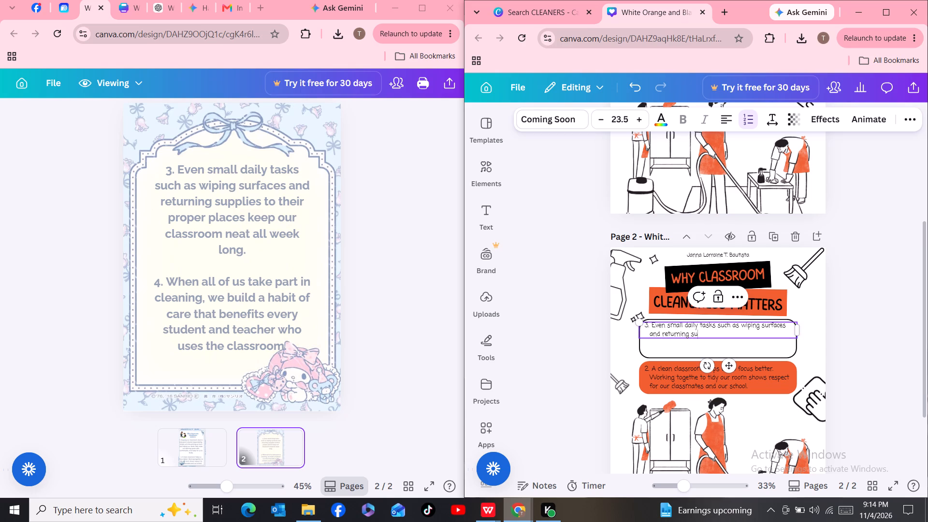
{"action": "type", "text": "pplies to their proper places keep our classroom neat all week long."}
{"action": "left_click", "coordinate": [845, 356]}
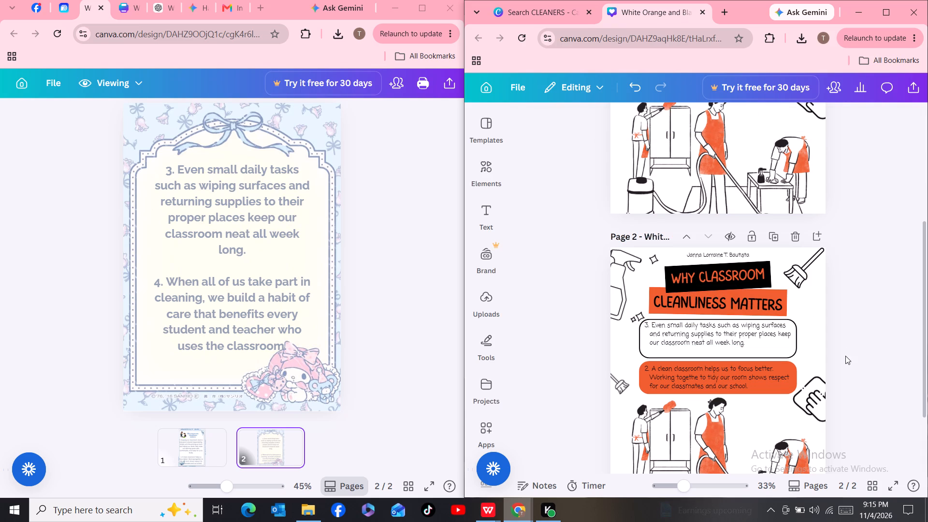
Nudge paragraph 3 down to centre it vertically inside its rounded outline.
{"action": "left_click", "coordinate": [739, 327]}
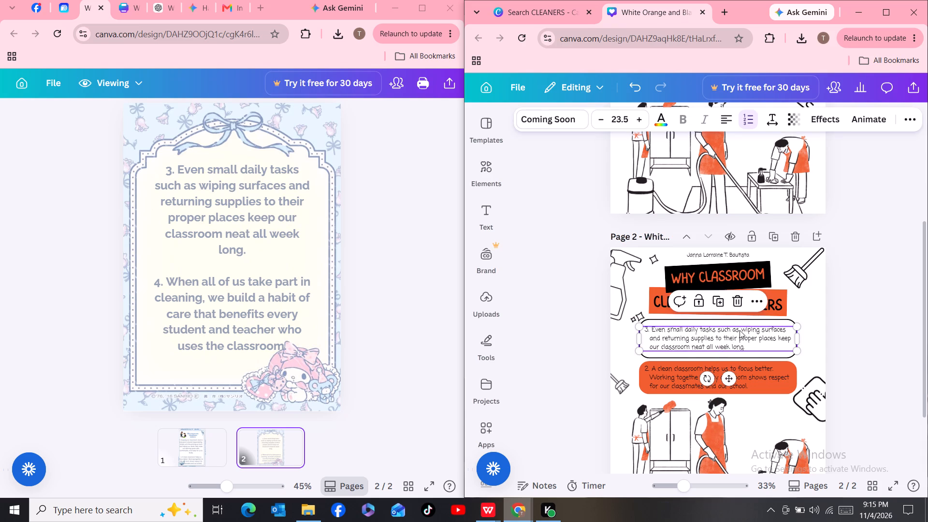
Replace page 2's orange-pill text with reference paragraph 4, from "When all of us take part in cleaning" through "who uses the classroom.".
{"action": "left_click", "coordinate": [750, 377]}
{"action": "triple_click", "coordinate": [750, 377]}
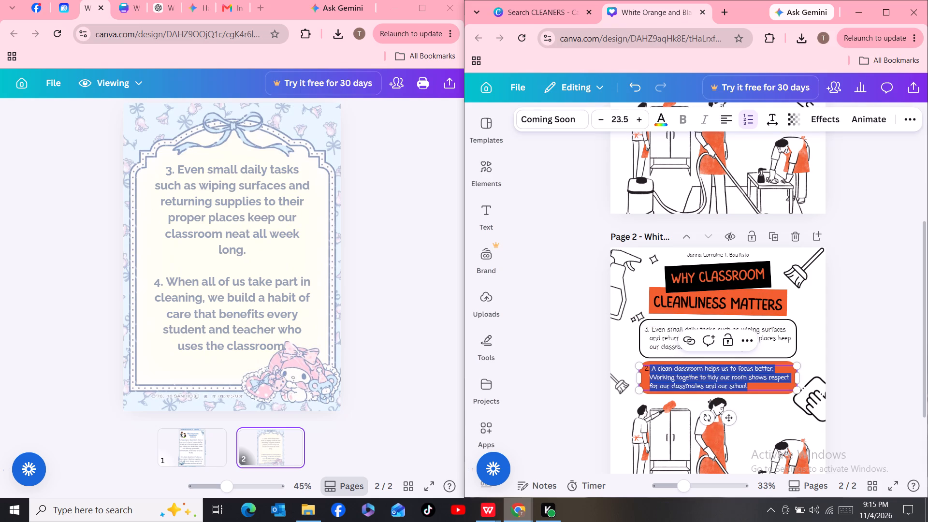
{"action": "key", "text": "ctrl+a"}
{"action": "key", "text": "BackSpace"}
{"action": "key", "text": "BackSpace"}
{"action": "key", "text": "BackSpace"}
{"action": "key", "text": "BackSpace"}
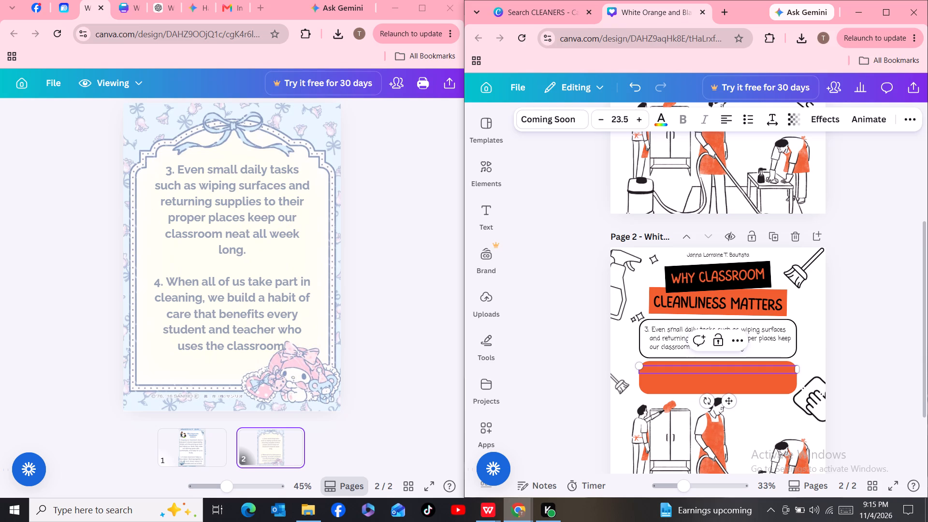
{"action": "type", "text": "4."}
{"action": "key", "text": "space"}
{"action": "key", "text": "space"}
{"action": "type", "text": "When all of us take part in cleaning, we build a habit of care that"}
{"action": "key", "text": "space"}
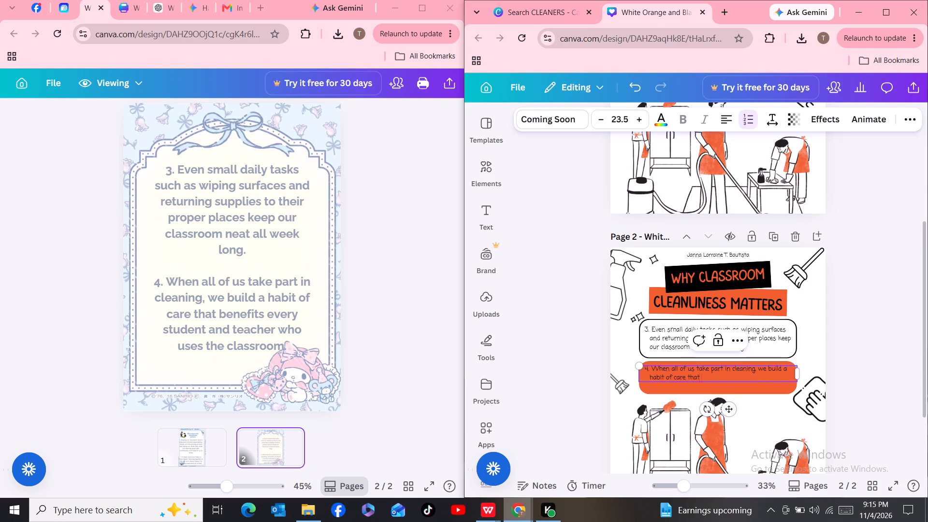
{"action": "type", "text": "benefitd"}
{"action": "key", "text": "space"}
{"action": "key", "text": "BackSpace"}
{"action": "key", "text": "BackSpace"}
{"action": "type", "text": "s every"}
{"action": "key", "text": "space"}
{"action": "type", "text": "student and teacher wo"}
{"action": "key", "text": "BackSpace"}
{"action": "type", "text": "ho us"}
{"action": "key", "text": "BackSpace"}
{"action": "key", "text": "BackSpace"}
{"action": "type", "text": "uses the classroom."}
{"action": "left_click", "coordinate": [883, 313]}
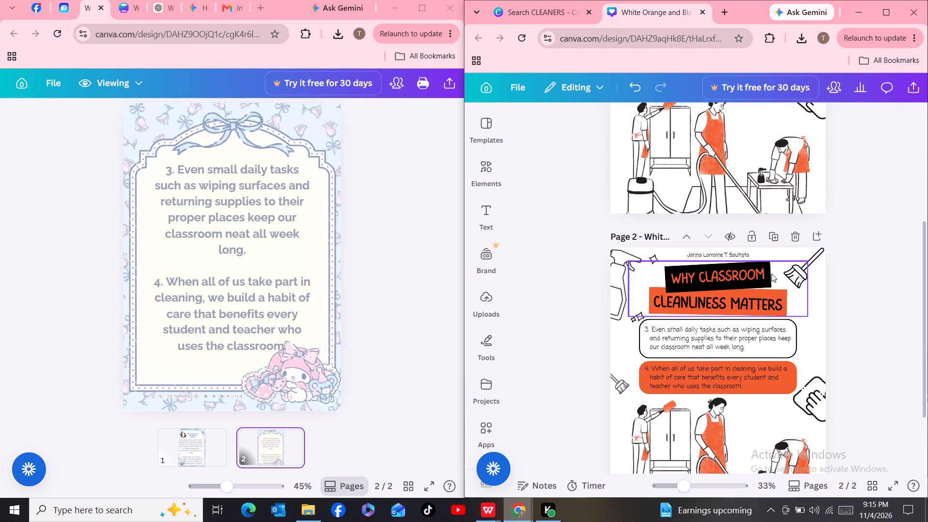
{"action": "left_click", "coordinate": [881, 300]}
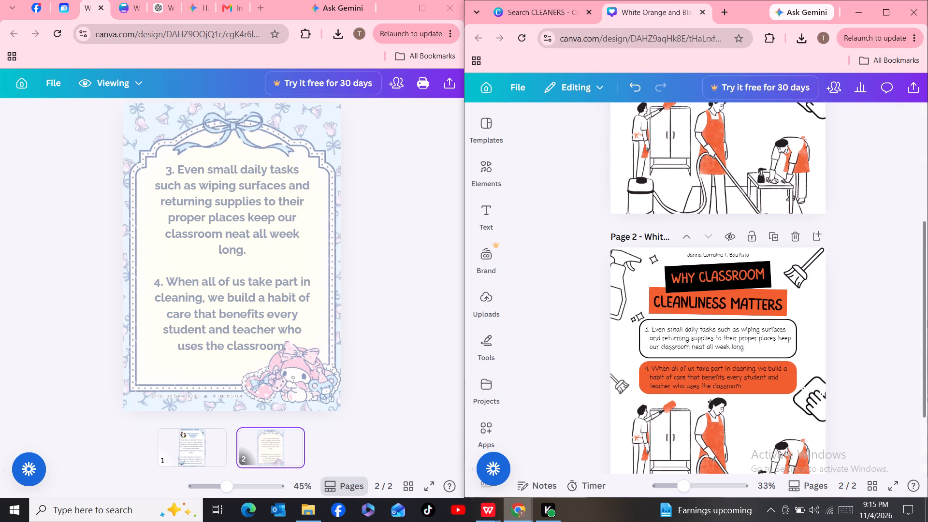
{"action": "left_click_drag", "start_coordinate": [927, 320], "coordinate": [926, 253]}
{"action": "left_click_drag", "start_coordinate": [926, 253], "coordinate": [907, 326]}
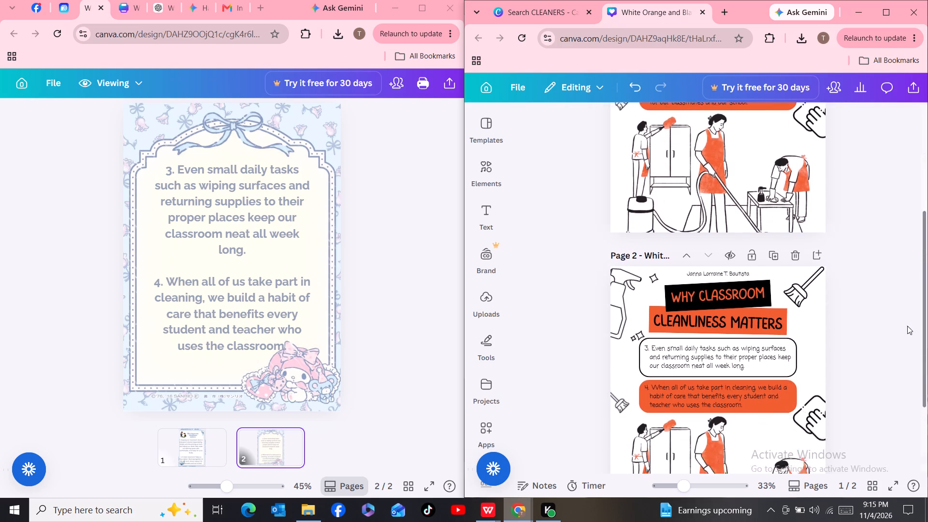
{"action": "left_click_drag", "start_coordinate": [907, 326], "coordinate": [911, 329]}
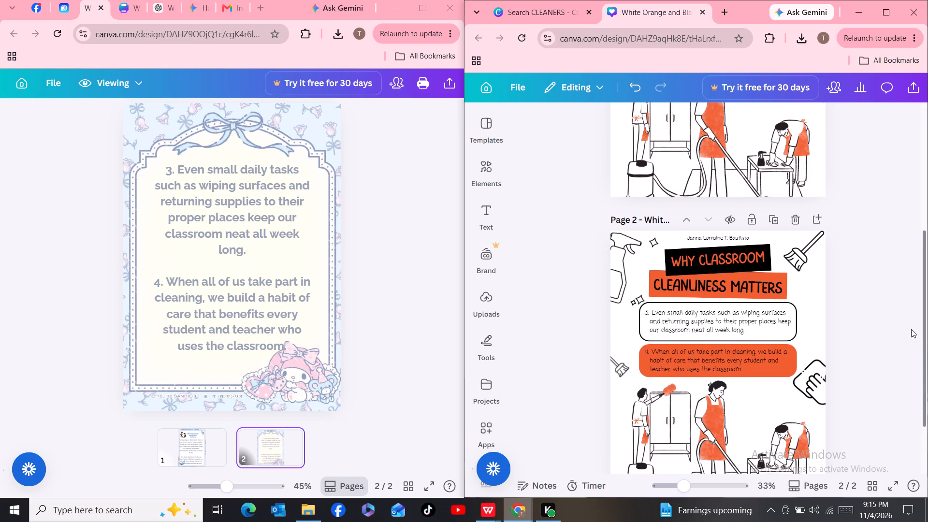
Delete the "Why Classroom Cleanliness Matters" heading from page 2.
{"action": "left_click_drag", "start_coordinate": [911, 329], "coordinate": [910, 334]}
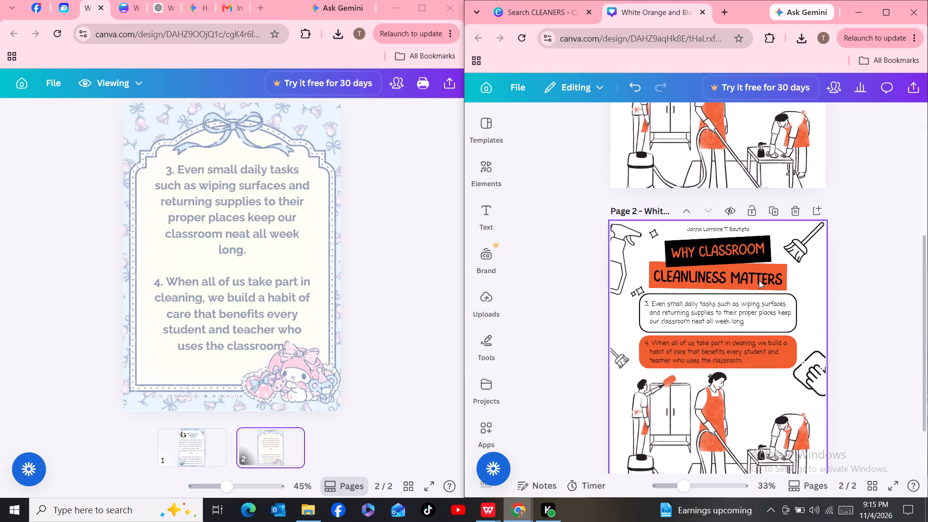
{"action": "left_click", "coordinate": [759, 280]}
{"action": "key", "text": "BackSpace"}
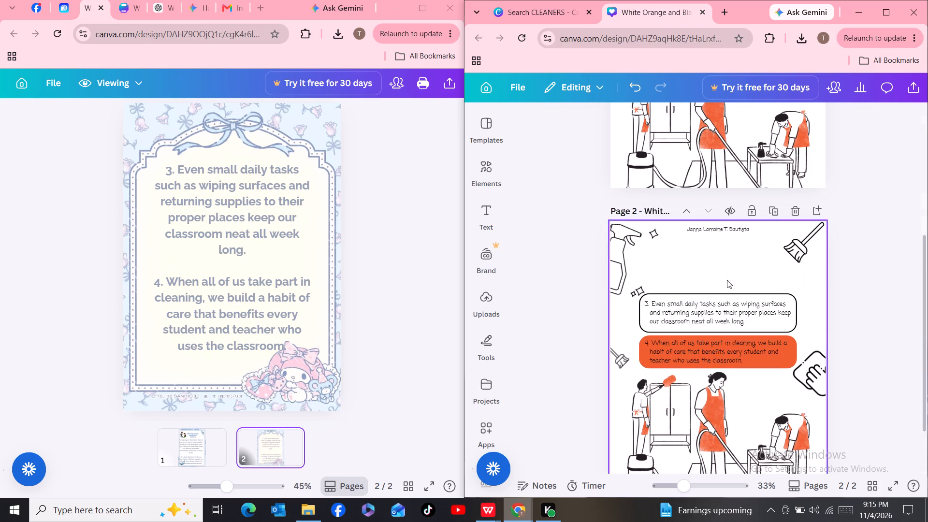
{"action": "left_click", "coordinate": [726, 301]}
{"action": "left_click", "coordinate": [863, 313]}
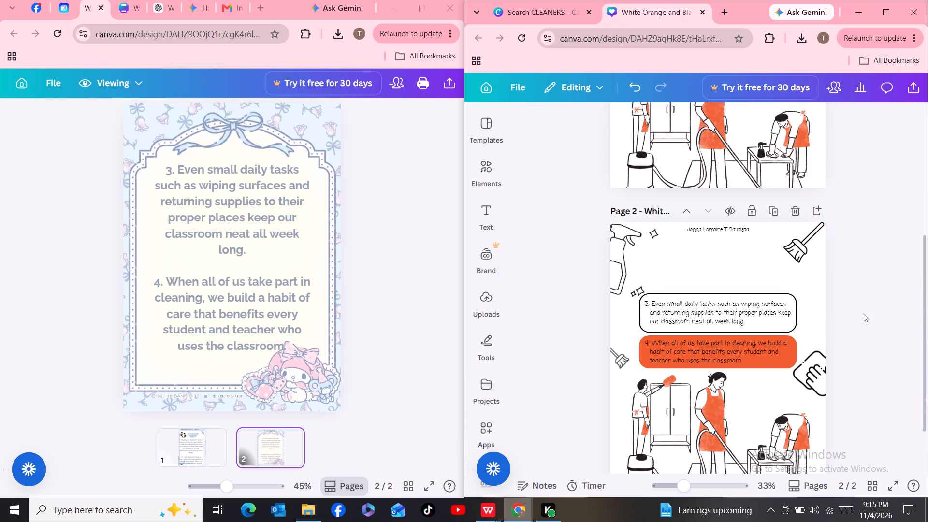
Group page 2's outlined paragraph 3 box and orange paragraph 4 pill together with their texts.
{"action": "left_click_drag", "start_coordinate": [806, 316], "coordinate": [729, 353]}
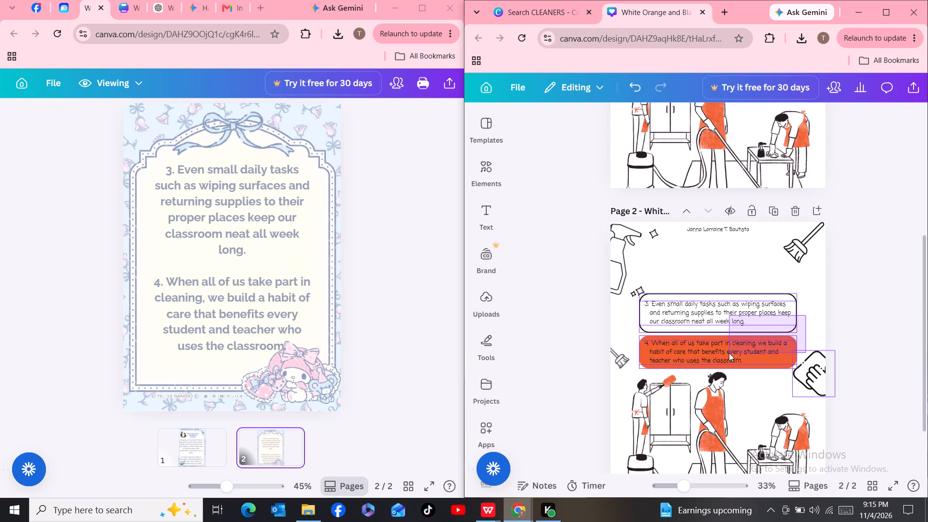
{"action": "left_click_drag", "start_coordinate": [729, 353], "coordinate": [724, 345]}
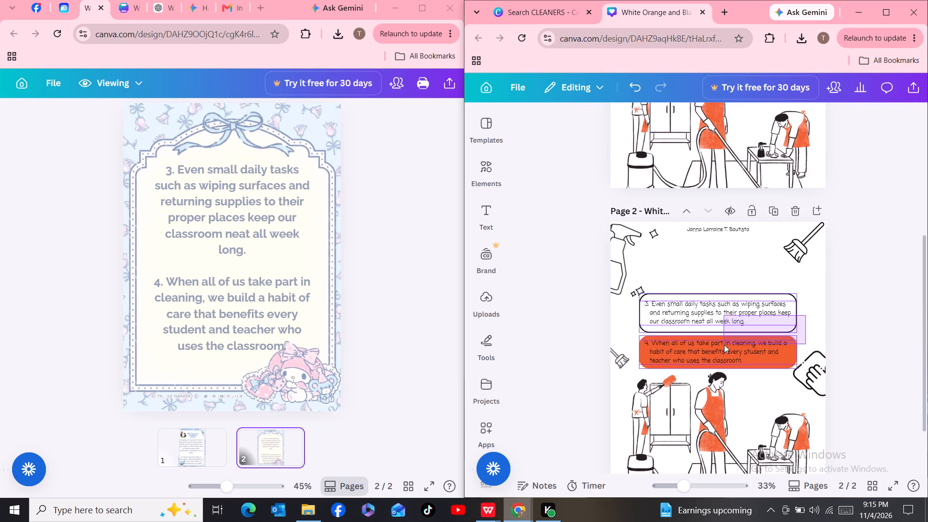
{"action": "left_click", "coordinate": [679, 271]}
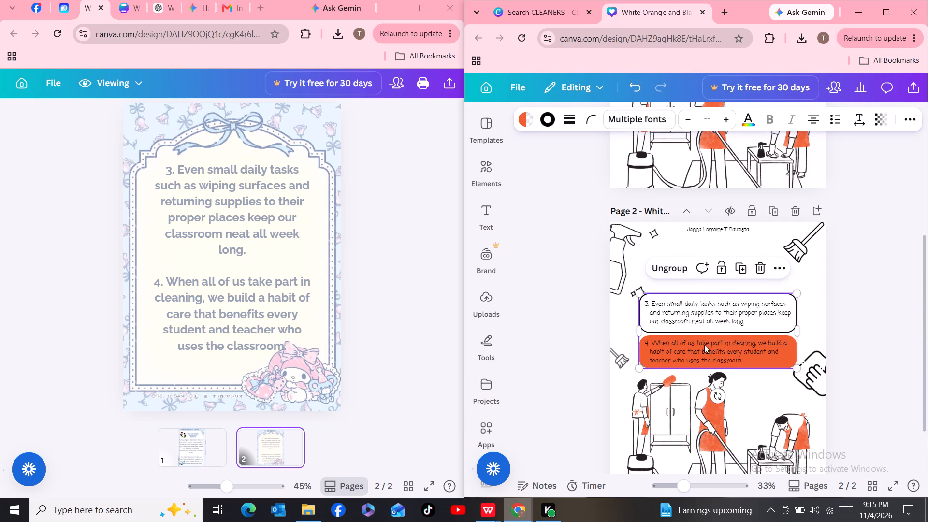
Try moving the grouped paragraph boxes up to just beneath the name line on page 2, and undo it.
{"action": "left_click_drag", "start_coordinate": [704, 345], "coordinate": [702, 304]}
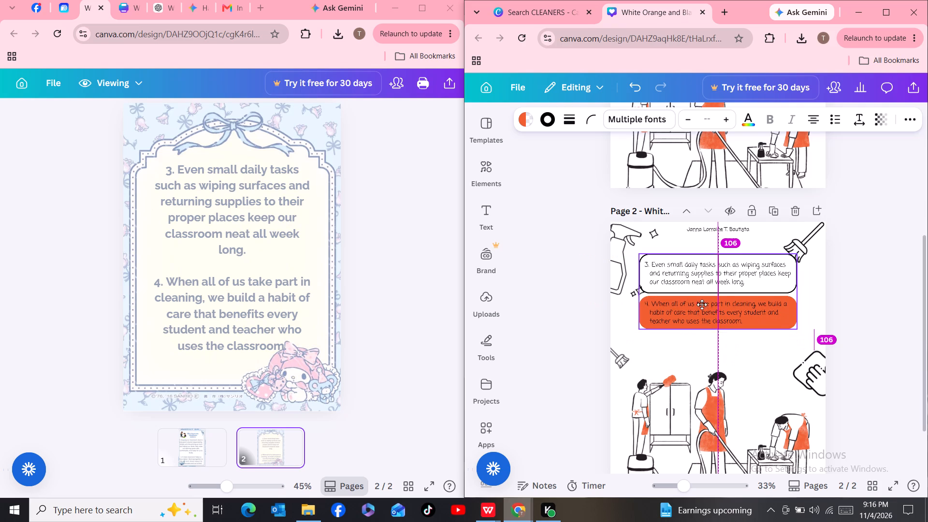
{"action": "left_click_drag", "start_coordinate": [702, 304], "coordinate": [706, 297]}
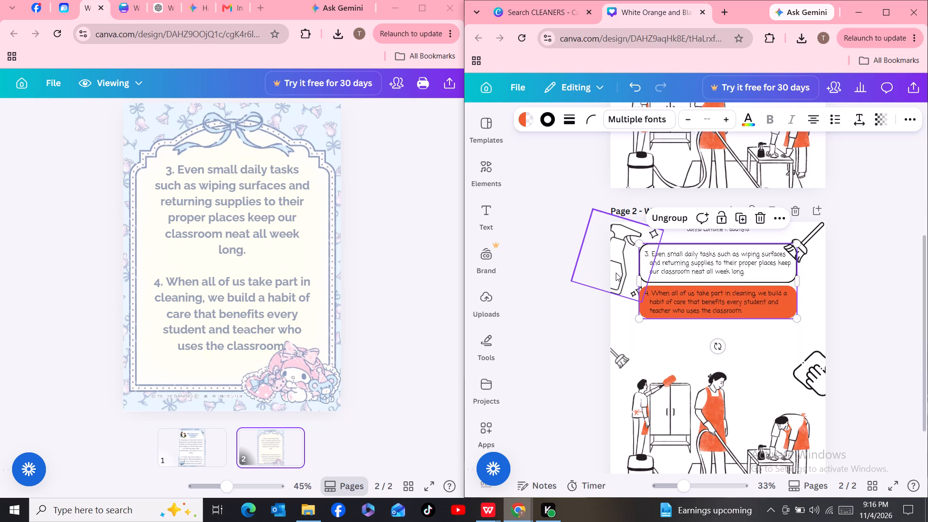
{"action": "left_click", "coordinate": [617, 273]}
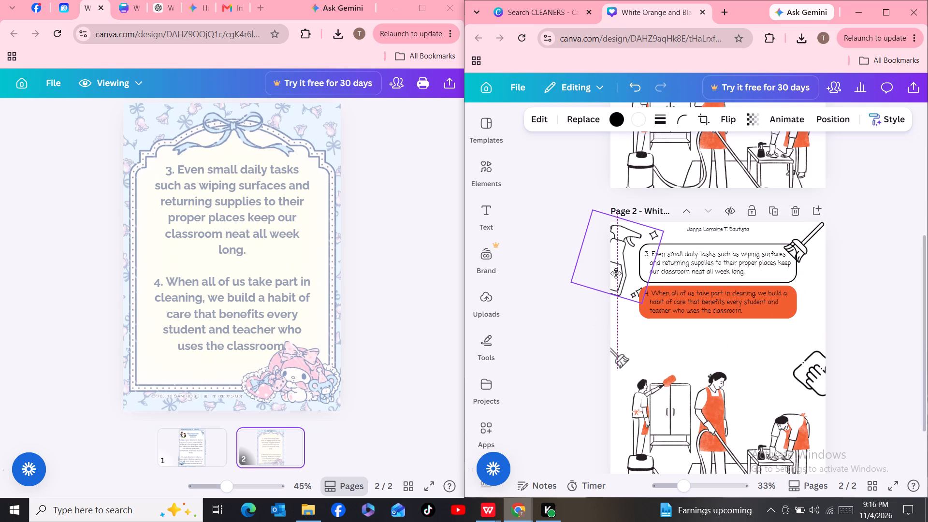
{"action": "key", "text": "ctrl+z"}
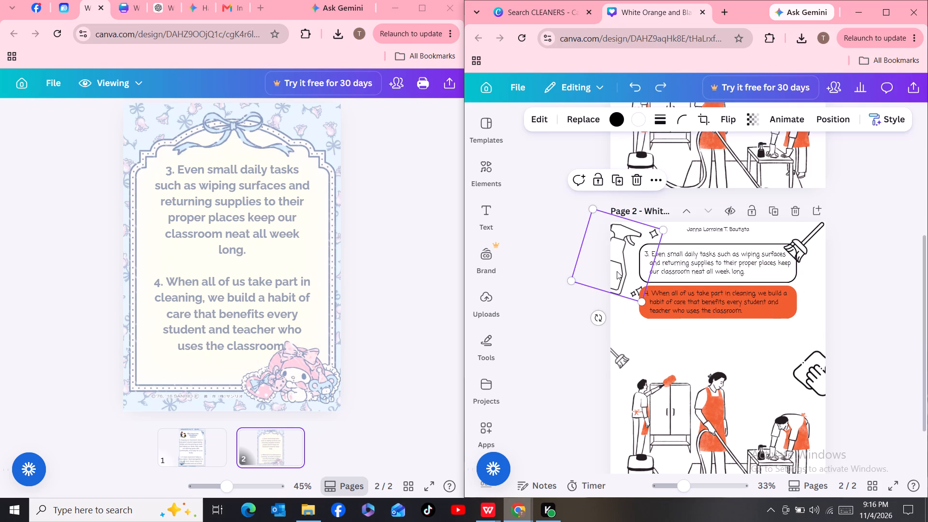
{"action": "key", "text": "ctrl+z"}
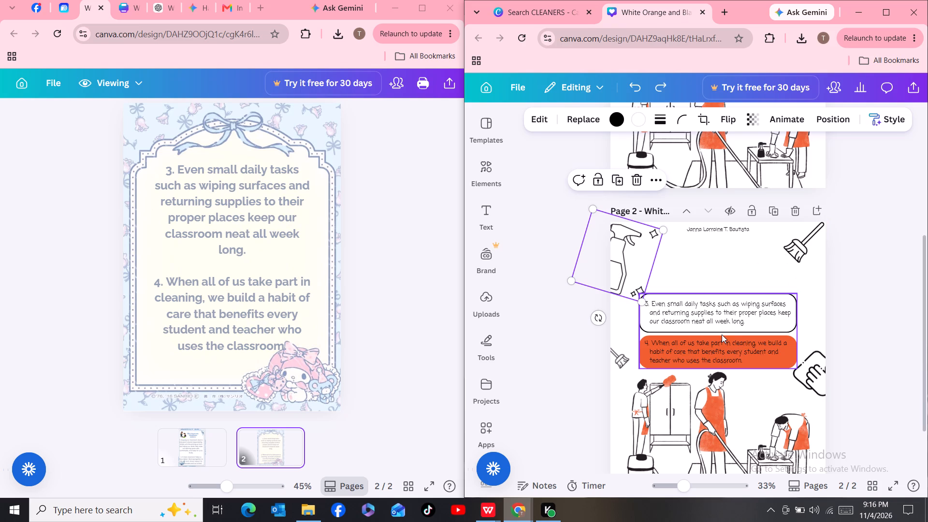
Move the grouped paragraph boxes up into the empty heading area of page 2, keeping them centred horizontally.
{"action": "left_click_drag", "start_coordinate": [722, 334], "coordinate": [720, 297]}
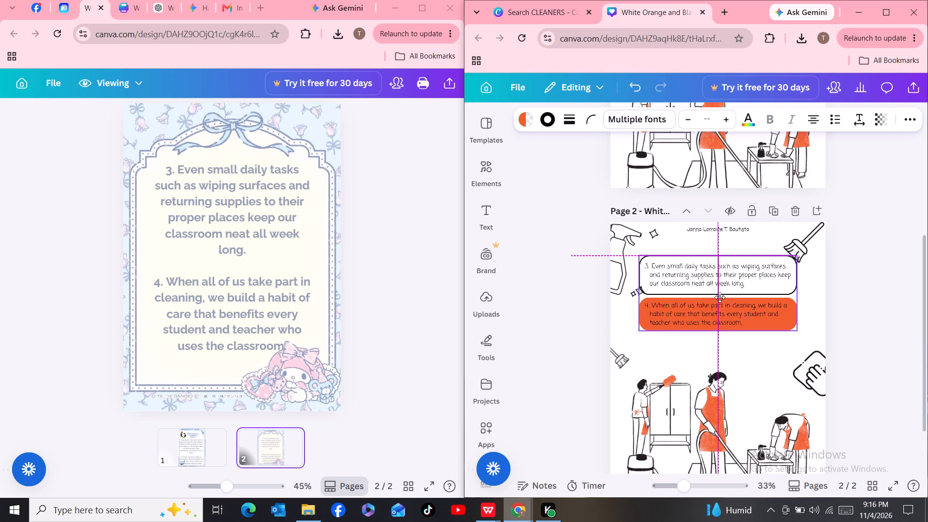
{"action": "left_click_drag", "start_coordinate": [720, 297], "coordinate": [720, 291]}
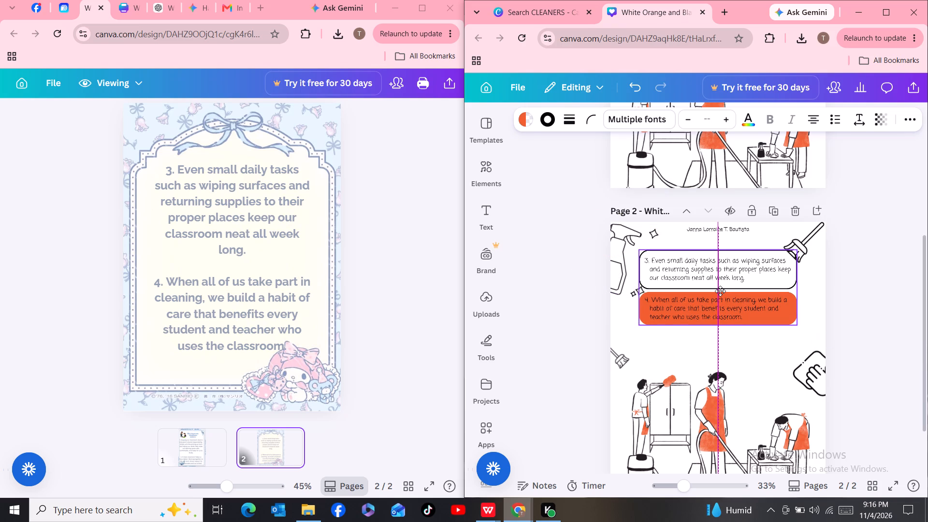
{"action": "left_click_drag", "start_coordinate": [720, 291], "coordinate": [721, 289]}
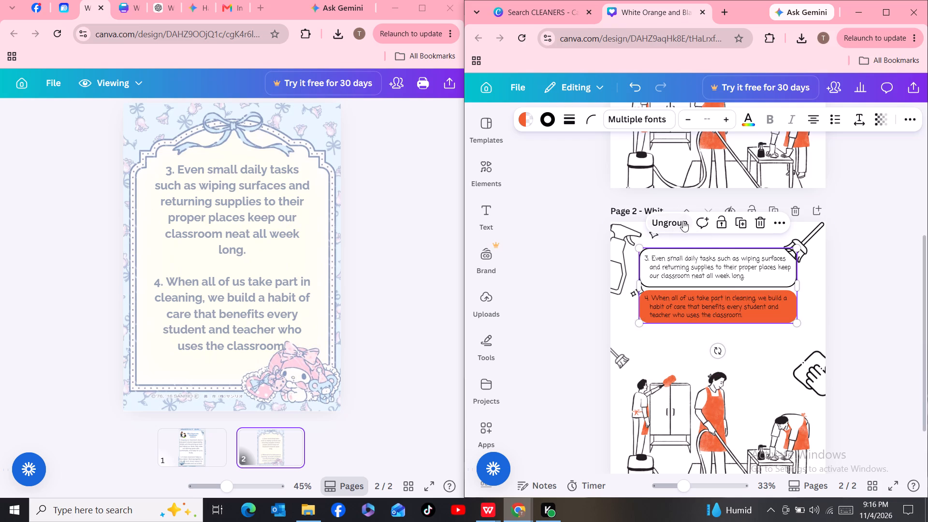
Ungroup the paragraph 3 and paragraph 4 boxes on page 2.
{"action": "left_click", "coordinate": [683, 223]}
{"action": "left_click", "coordinate": [839, 316]}
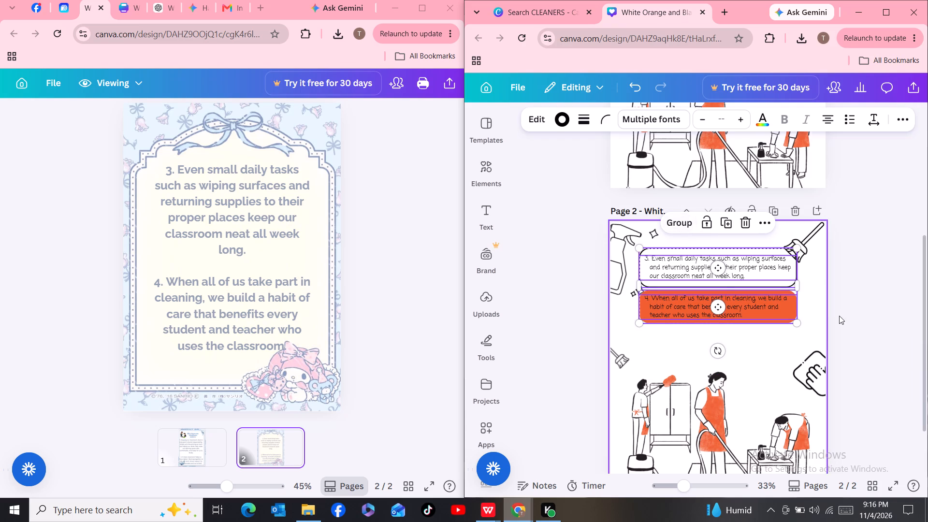
{"action": "left_click", "coordinate": [768, 290]}
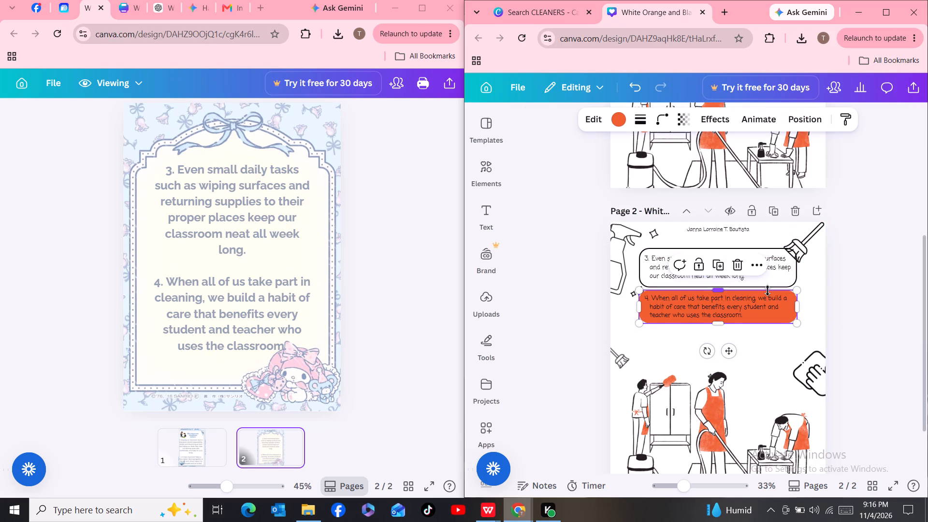
{"action": "left_click", "coordinate": [839, 310]}
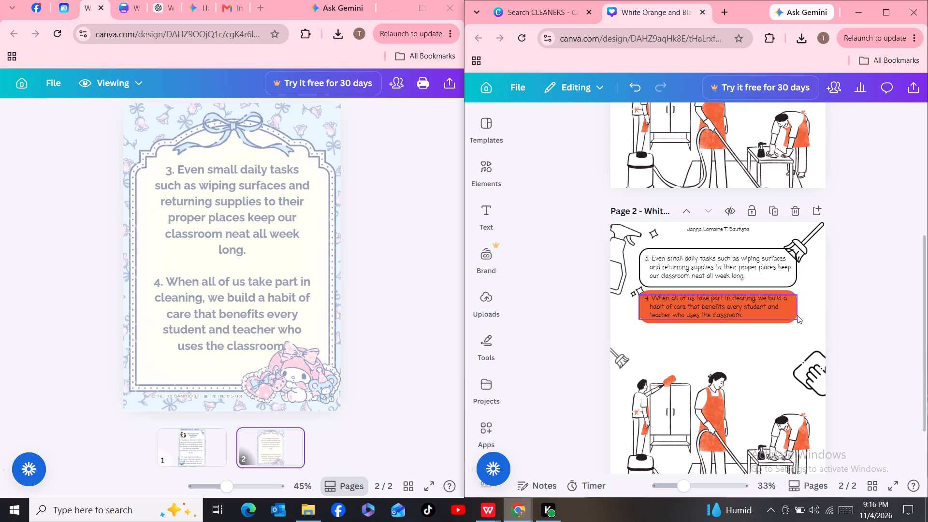
Group paragraph 4's text with its orange pill and shift it slightly down, widening the gap below paragraph 3.
{"action": "left_click_drag", "start_coordinate": [802, 315], "coordinate": [772, 311]}
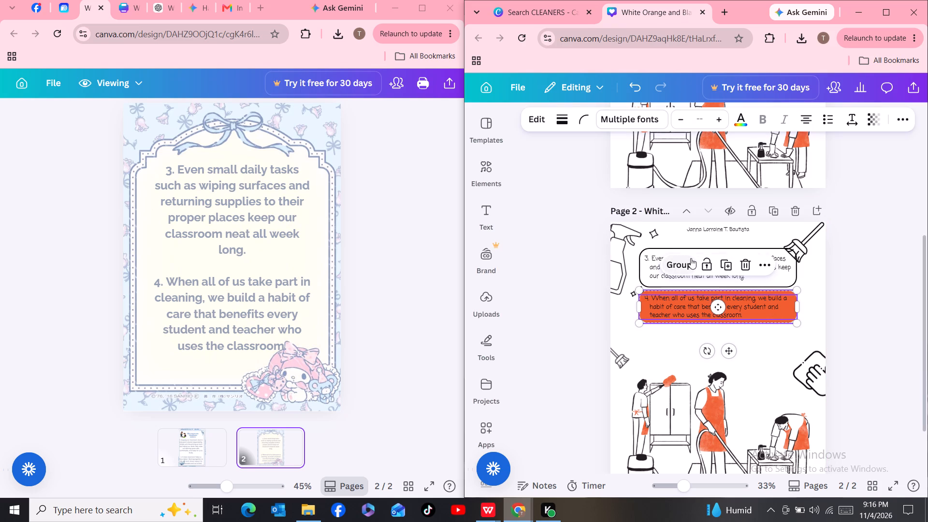
{"action": "left_click", "coordinate": [691, 258]}
{"action": "left_click_drag", "start_coordinate": [725, 351], "coordinate": [725, 359]}
{"action": "left_click", "coordinate": [868, 276]}
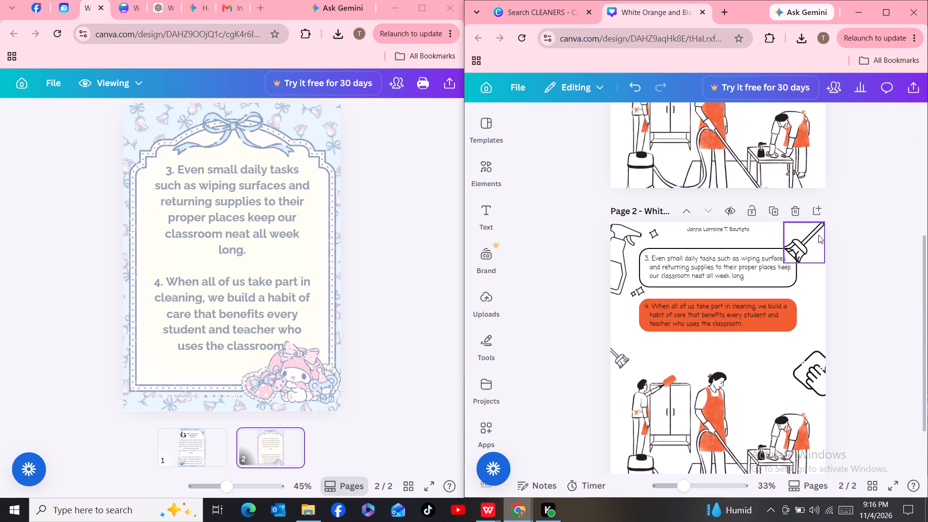
Compare the layouts of pages 1 and 2, checking the broom's overlap with paragraph 3's outline.
{"action": "left_click", "coordinate": [816, 234]}
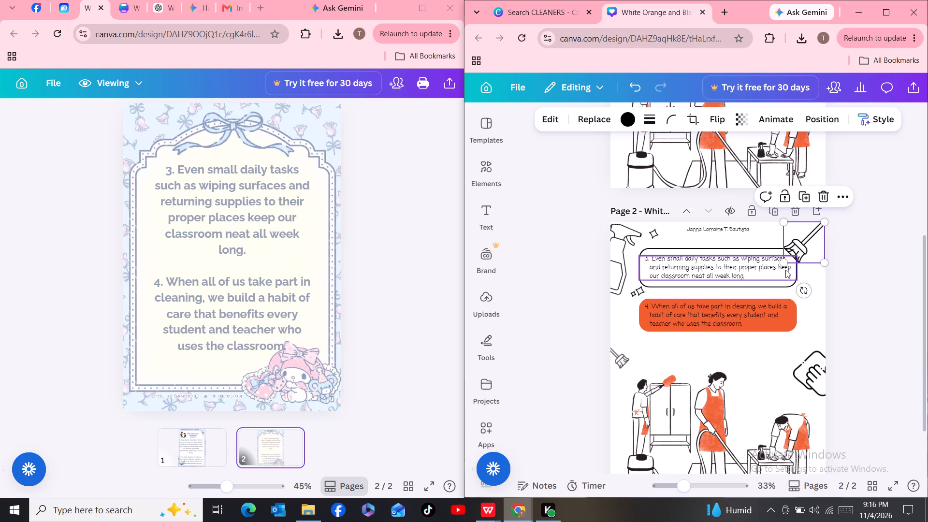
{"action": "left_click", "coordinate": [765, 250]}
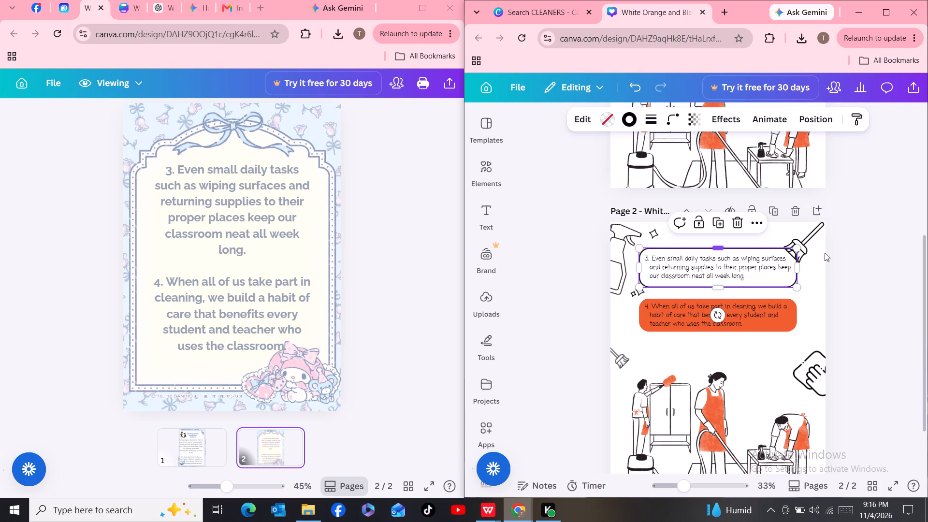
{"action": "left_click_drag", "start_coordinate": [927, 311], "coordinate": [925, 230]}
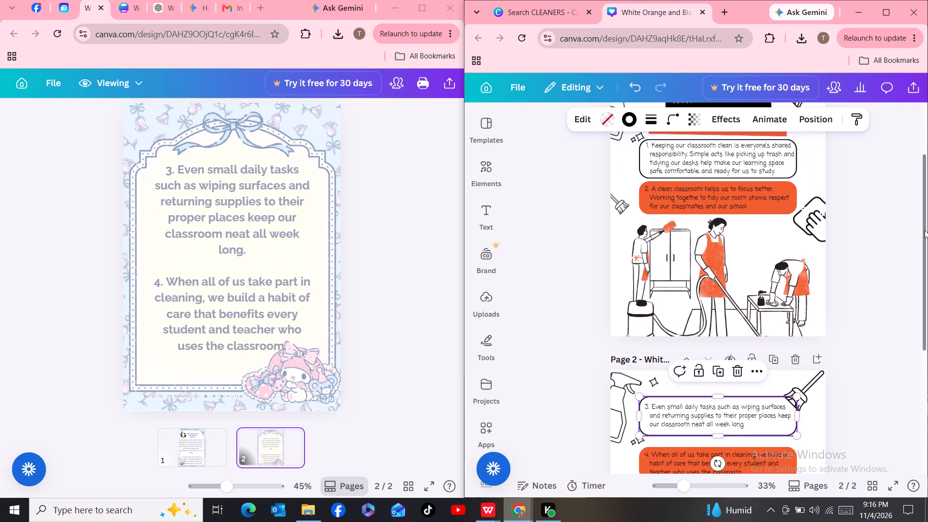
{"action": "left_click_drag", "start_coordinate": [925, 230], "coordinate": [909, 284]}
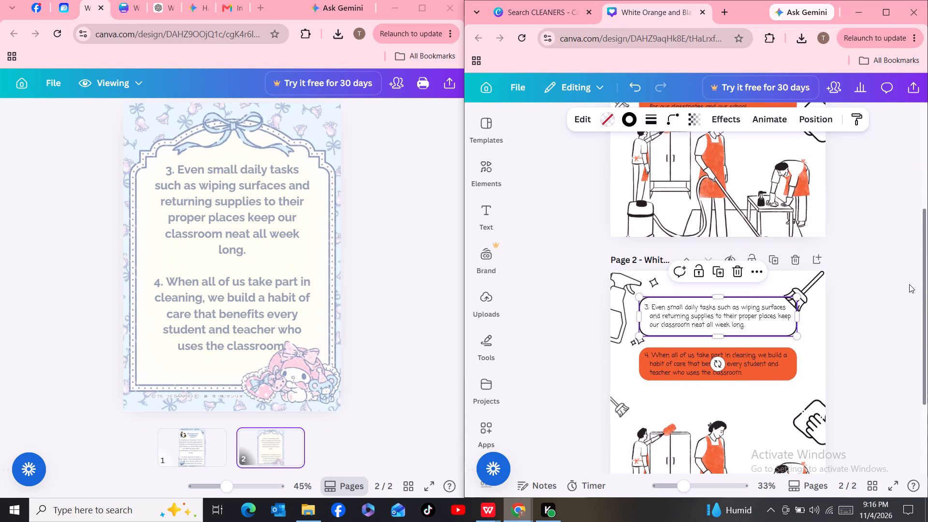
{"action": "left_click_drag", "start_coordinate": [909, 284], "coordinate": [908, 288]}
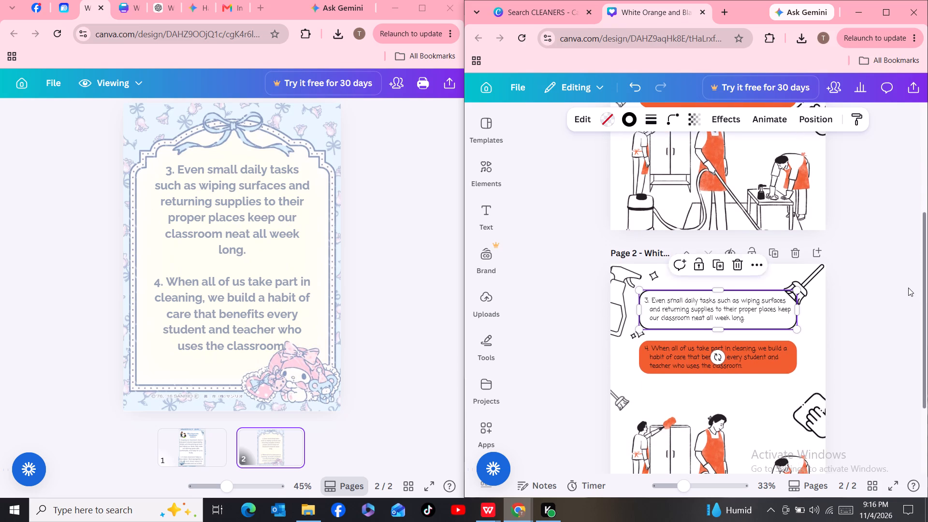
{"action": "left_click_drag", "start_coordinate": [908, 288], "coordinate": [908, 289]}
{"action": "left_click", "coordinate": [814, 298]}
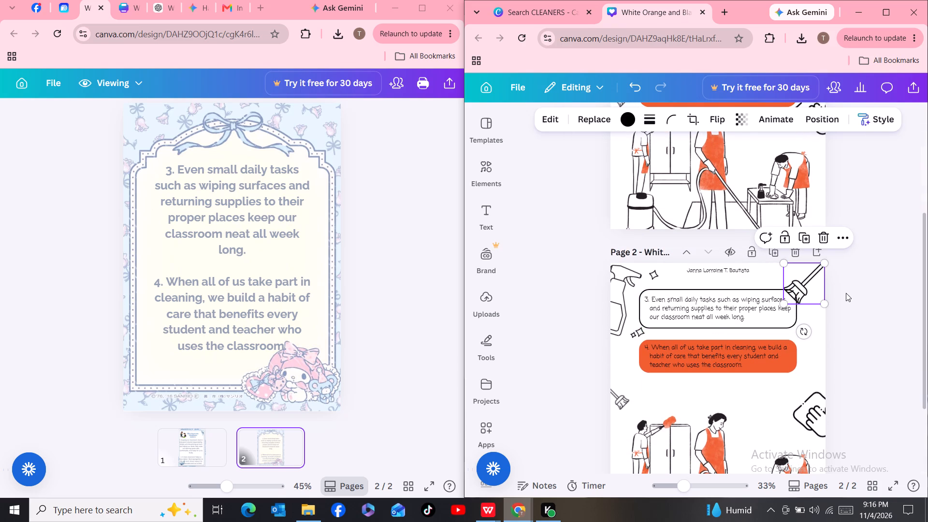
{"action": "left_click", "coordinate": [848, 293]}
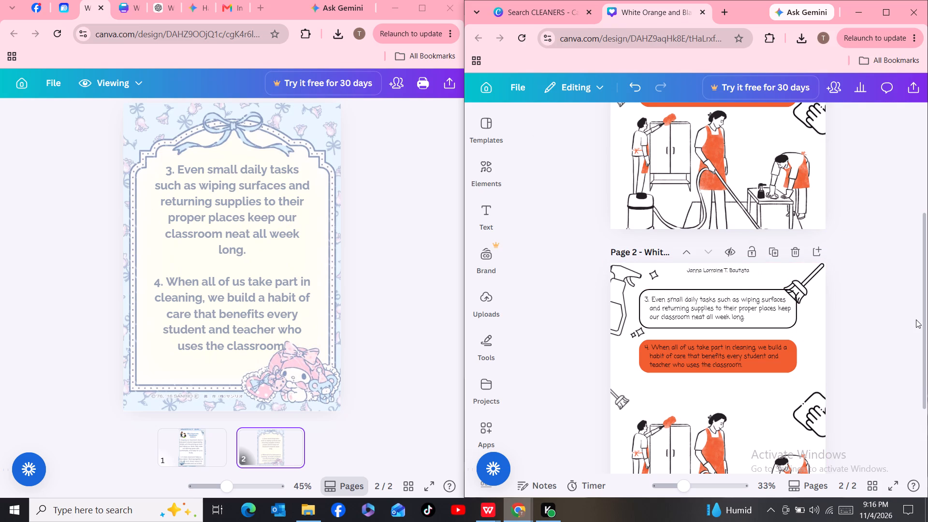
{"action": "left_click_drag", "start_coordinate": [926, 319], "coordinate": [914, 335]}
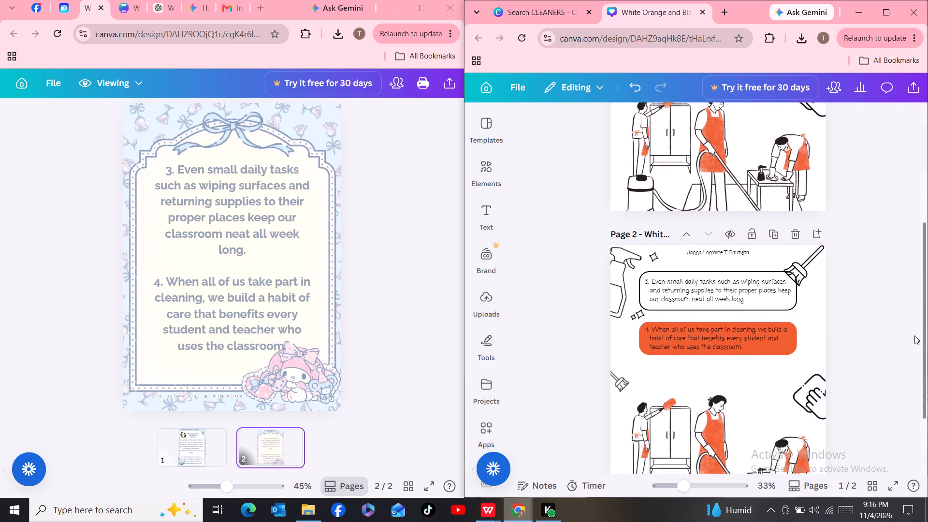
{"action": "left_click_drag", "start_coordinate": [914, 335], "coordinate": [913, 227]}
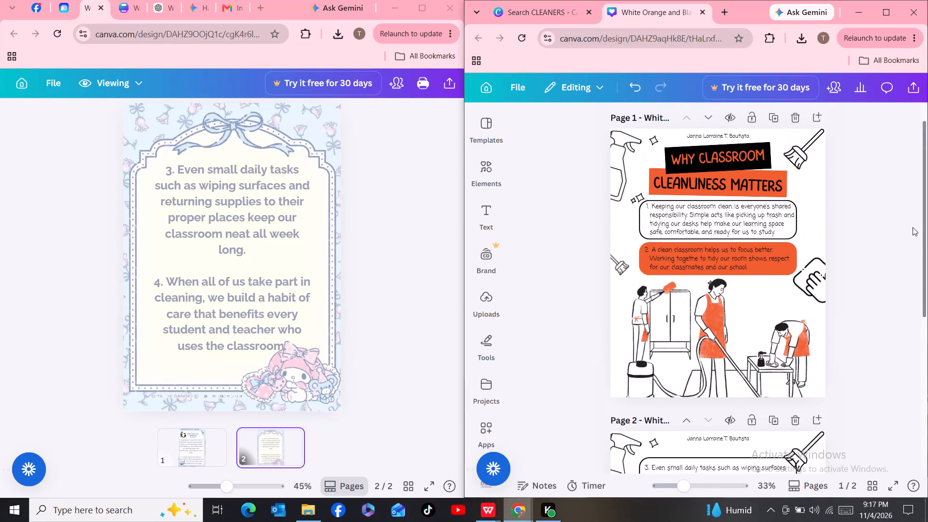
{"action": "left_click_drag", "start_coordinate": [913, 227], "coordinate": [890, 354]}
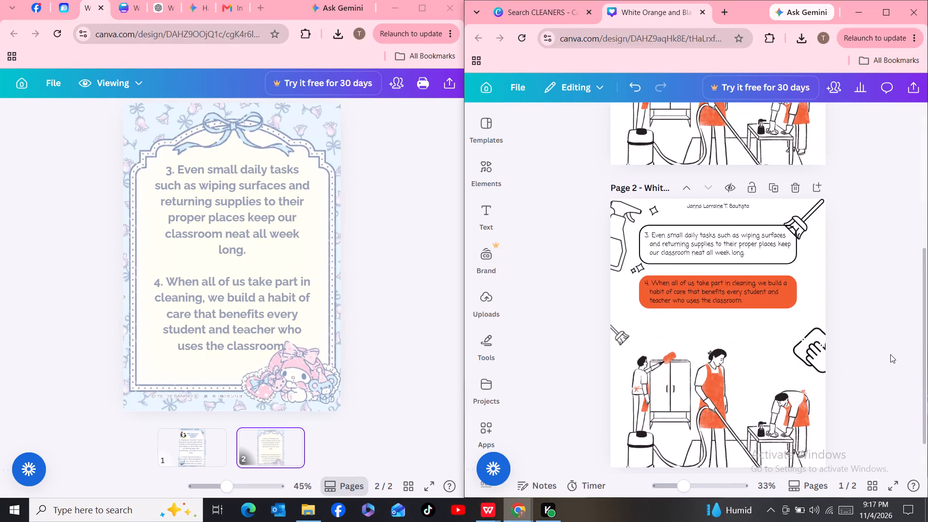
Delete the illustration of the three cleaners from page 2.
{"action": "left_click", "coordinate": [722, 410]}
{"action": "key", "text": "BackSpace"}
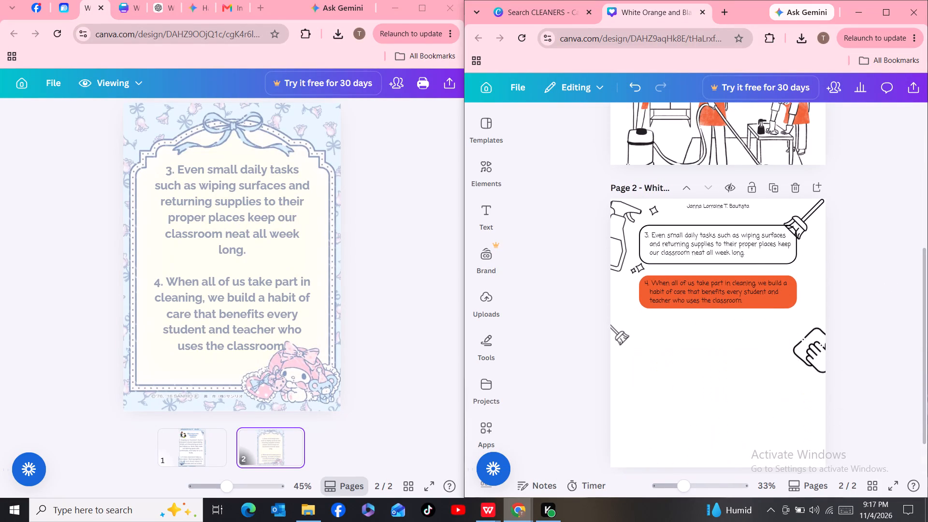
Move the orange paragraph 4 pill down past the middle of page 2, below the small brush.
{"action": "left_click_drag", "start_coordinate": [726, 290], "coordinate": [727, 361]}
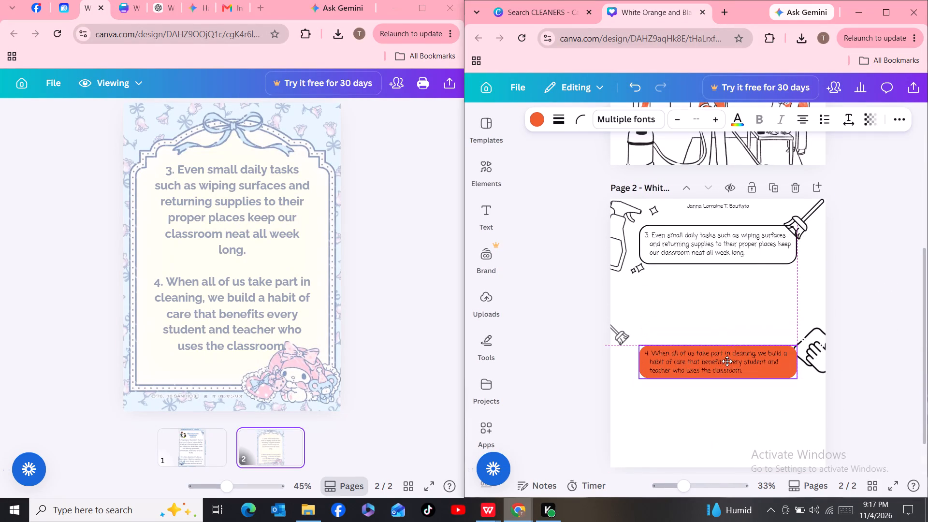
{"action": "left_click_drag", "start_coordinate": [727, 361], "coordinate": [726, 369]}
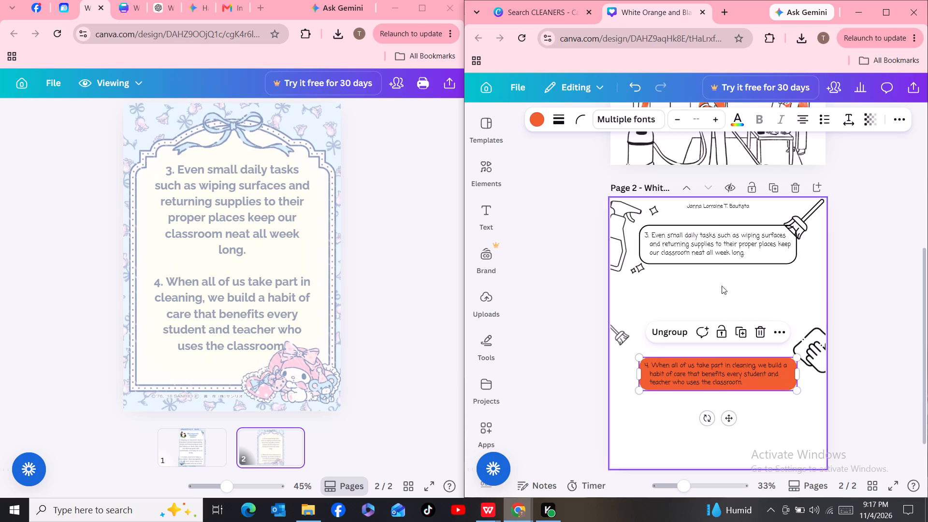
Group paragraph 3's text with its rounded outline and move it down clear of the broom and spray bottle.
{"action": "left_click_drag", "start_coordinate": [746, 268], "coordinate": [743, 250]}
{"action": "left_click", "coordinate": [685, 205]}
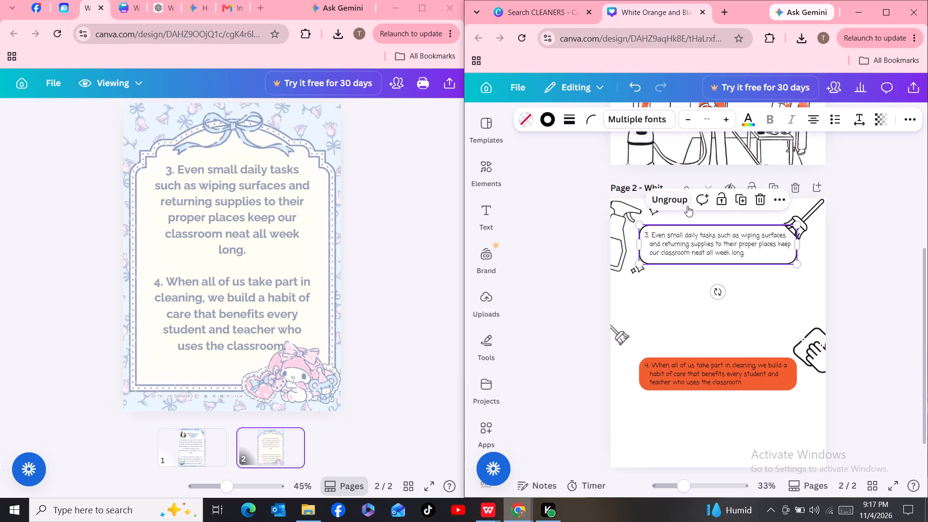
{"action": "left_click_drag", "start_coordinate": [721, 232], "coordinate": [721, 286]}
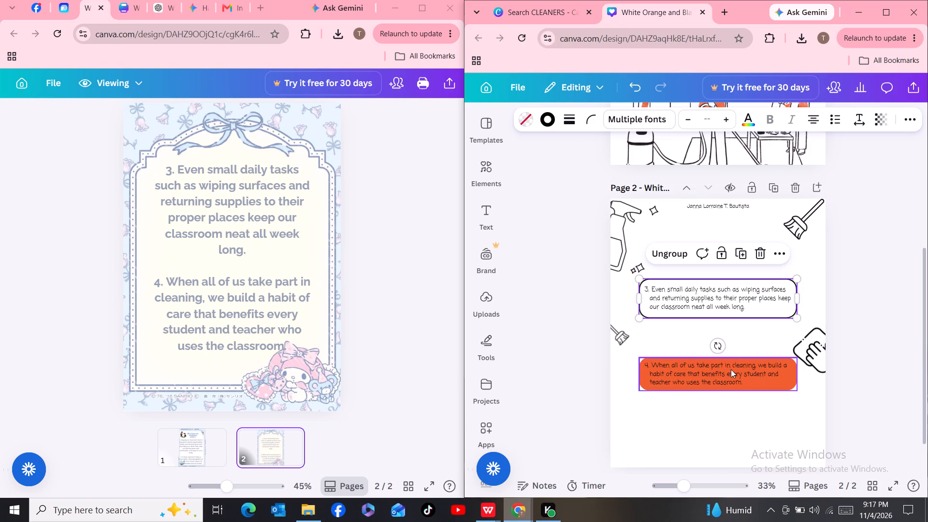
Move the orange paragraph 4 pill up to sit just beneath paragraph 3's outlined box.
{"action": "left_click_drag", "start_coordinate": [732, 375], "coordinate": [732, 342]}
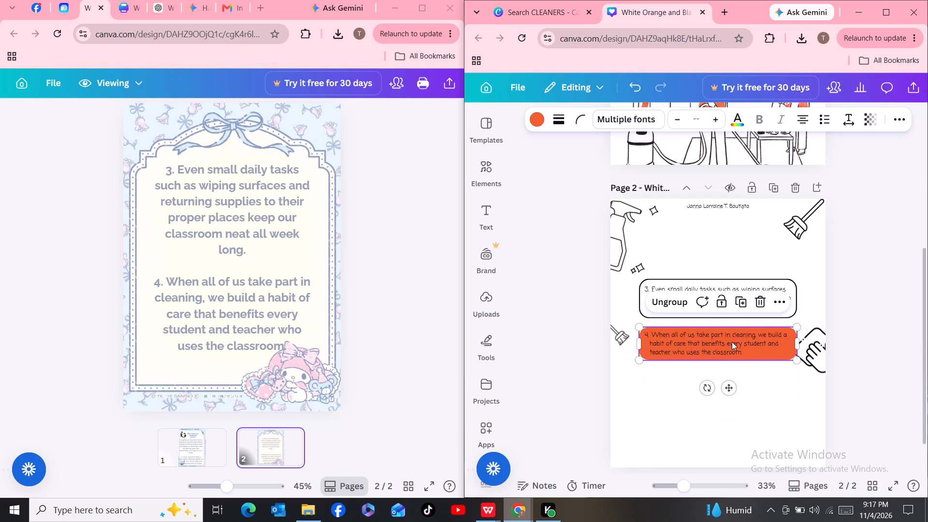
Copy the "Why classroom cleanliness matters" title banner from page 1 onto page 2 above paragraph 3.
{"action": "left_click", "coordinate": [849, 252]}
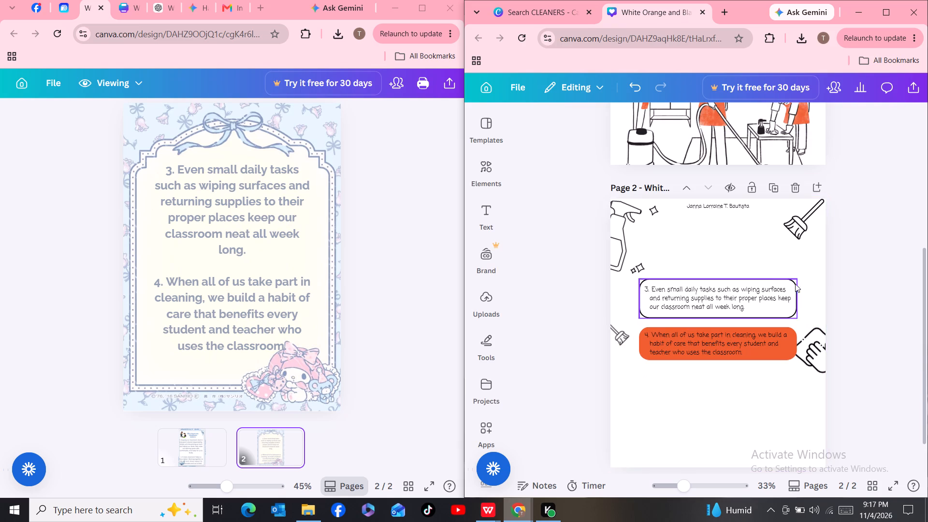
{"action": "left_click_drag", "start_coordinate": [927, 266], "coordinate": [927, 151]}
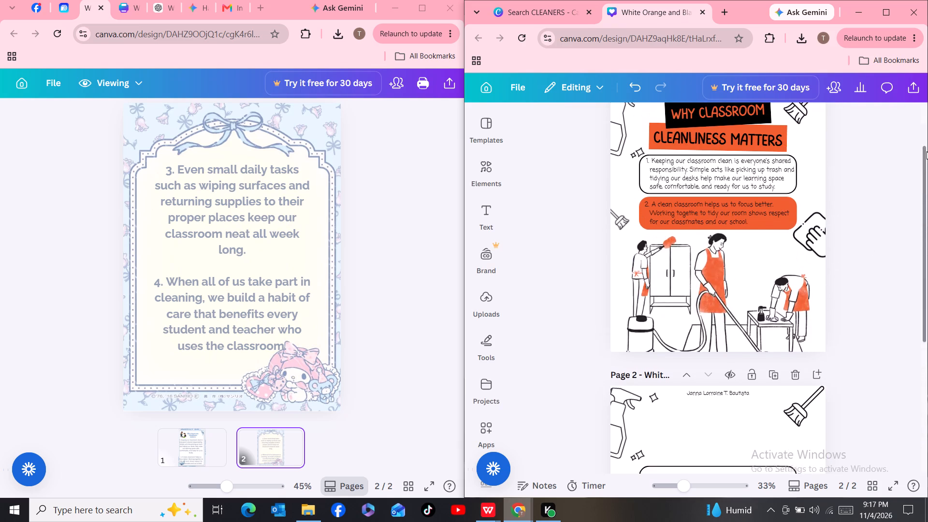
{"action": "left_click_drag", "start_coordinate": [927, 151], "coordinate": [926, 141]}
{"action": "left_click", "coordinate": [658, 150]}
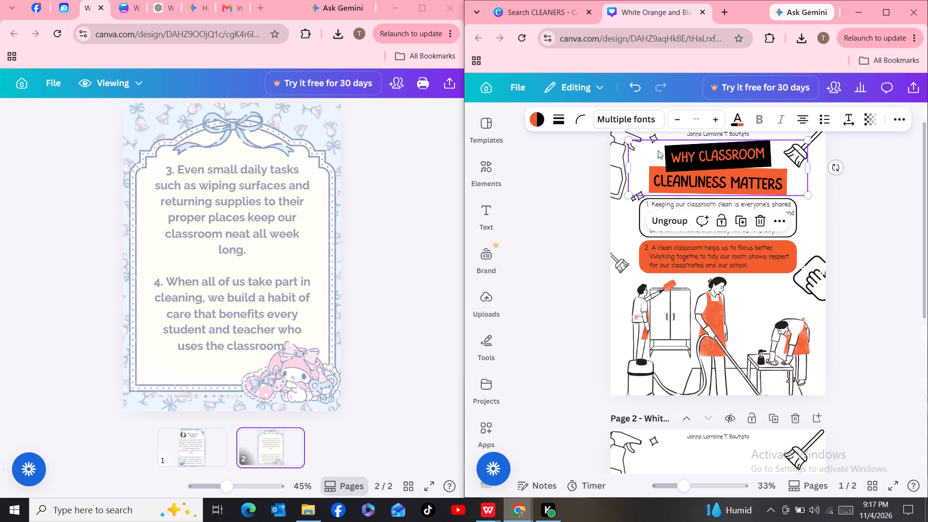
{"action": "key", "text": "ctrl+c"}
{"action": "left_click_drag", "start_coordinate": [924, 212], "coordinate": [900, 353]}
{"action": "left_click", "coordinate": [746, 370]}
{"action": "key", "text": "ctrl+v"}
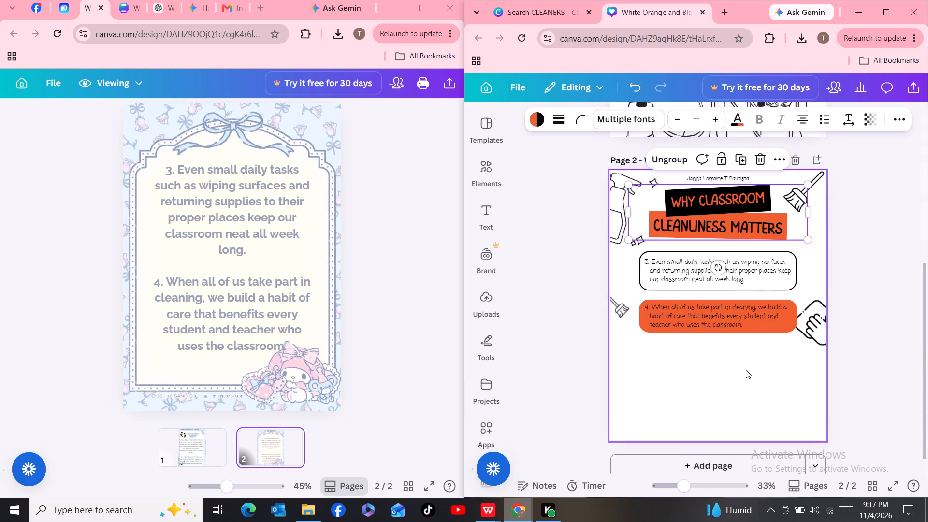
{"action": "left_click", "coordinate": [884, 257]}
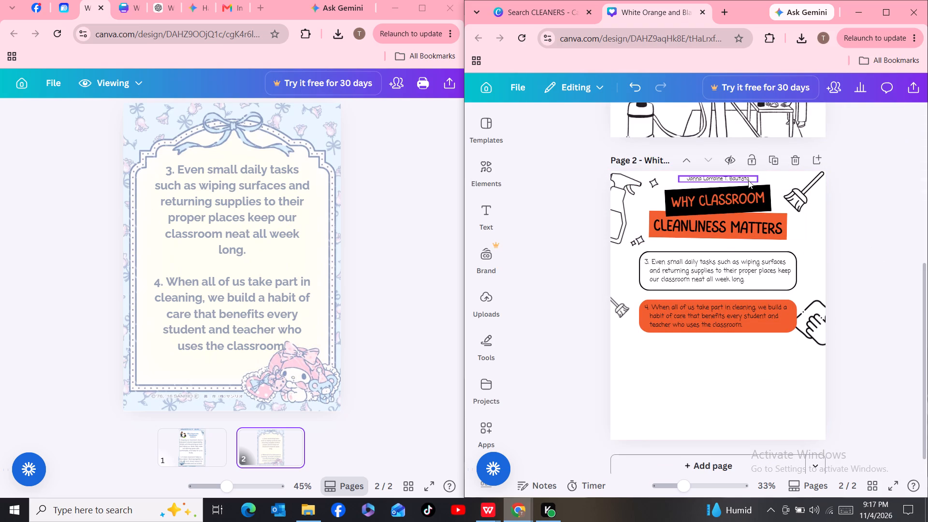
Move the small student name line from the top of page 2 down to the blank area below the orange paragraph 4 pill.
{"action": "left_click_drag", "start_coordinate": [735, 177], "coordinate": [732, 370]}
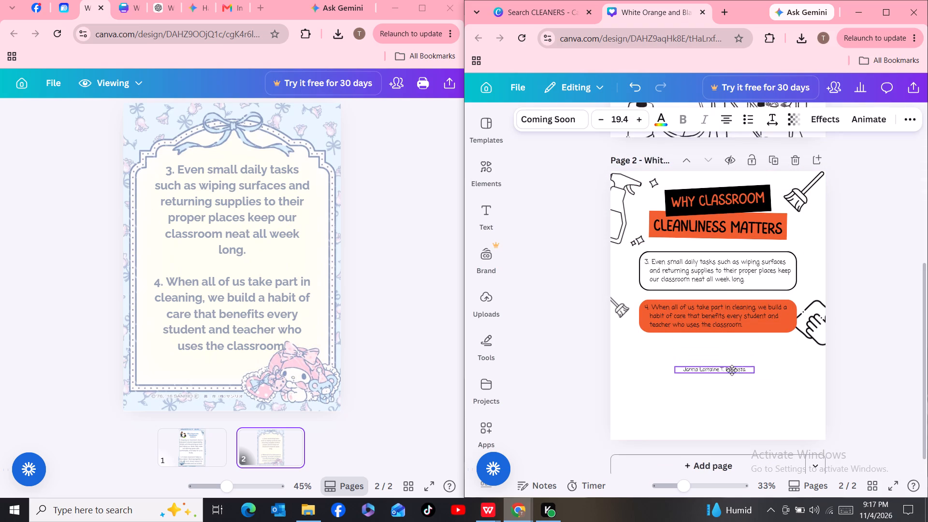
{"action": "left_click_drag", "start_coordinate": [732, 370], "coordinate": [731, 382]}
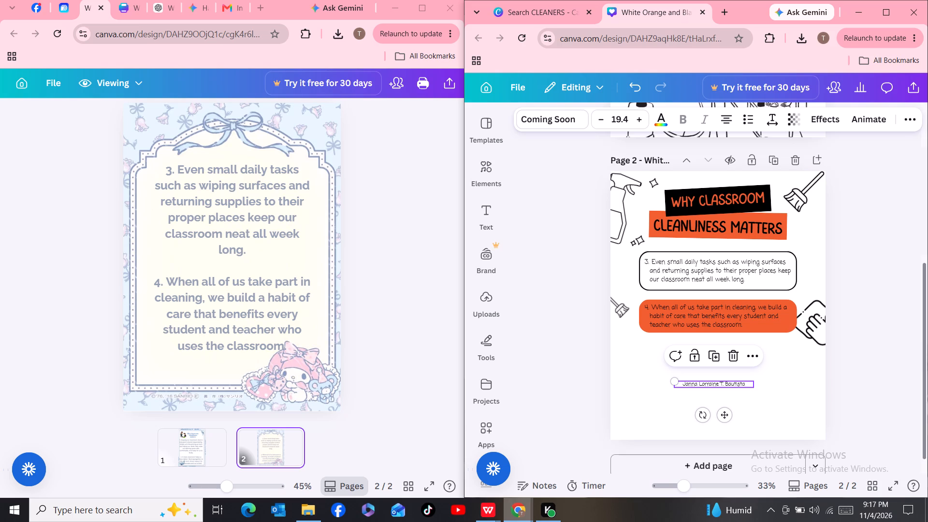
Duplicate the "Why classroom cleanliness matters" title banner on page 2, keeping the copy clear of the small name line.
{"action": "left_click_drag", "start_coordinate": [927, 364], "coordinate": [927, 236]}
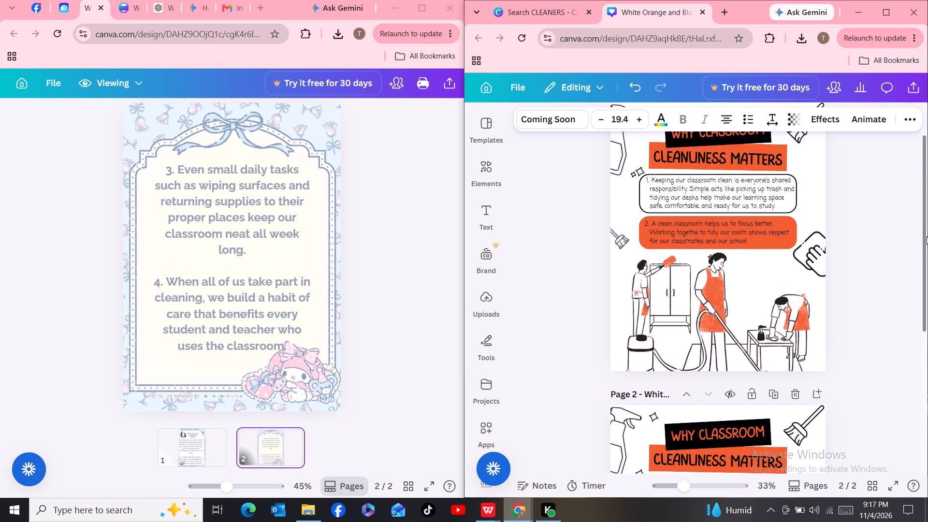
{"action": "left_click_drag", "start_coordinate": [927, 236], "coordinate": [912, 261]}
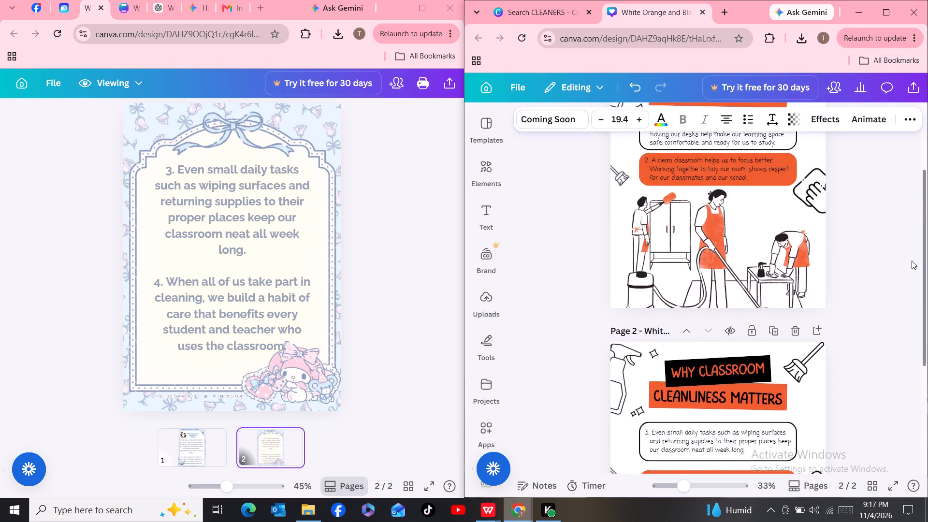
{"action": "left_click_drag", "start_coordinate": [912, 261], "coordinate": [886, 369]}
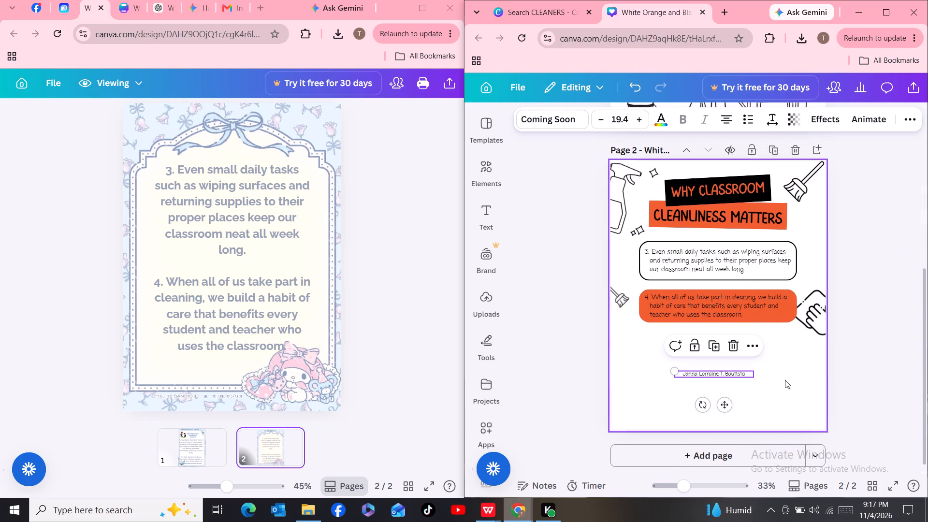
{"action": "left_click_drag", "start_coordinate": [927, 358], "coordinate": [927, 331]}
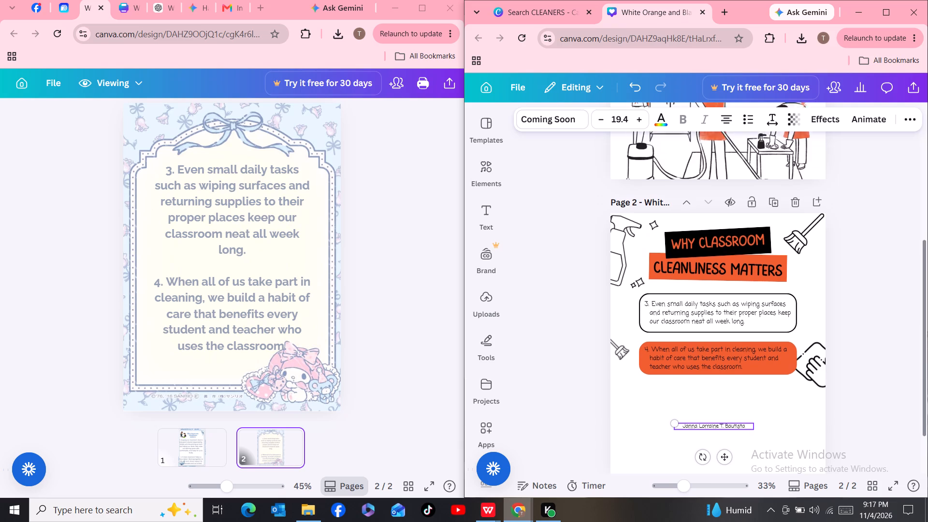
{"action": "left_click_drag", "start_coordinate": [927, 331], "coordinate": [923, 357]}
{"action": "left_click", "coordinate": [767, 198]}
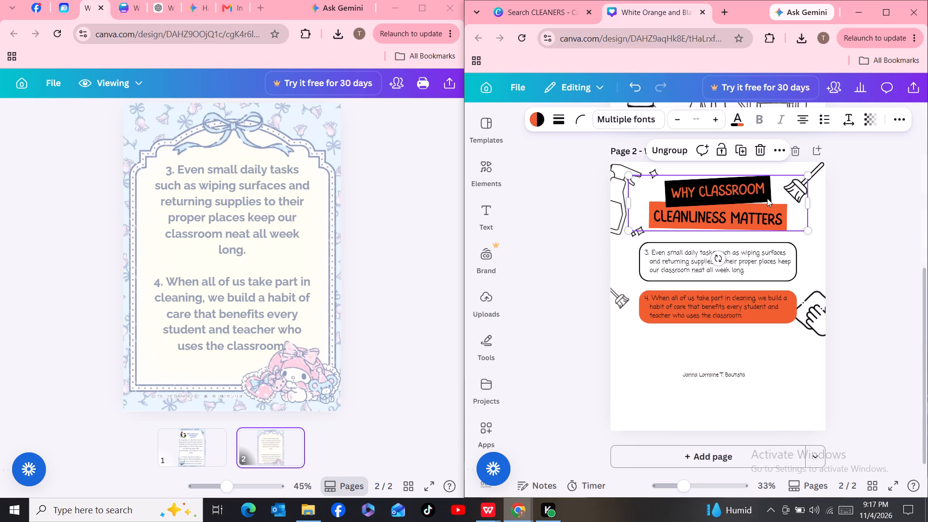
{"action": "key", "text": "ctrl+c"}
{"action": "key", "text": "ctrl+v"}
{"action": "left_click_drag", "start_coordinate": [767, 198], "coordinate": [745, 314]}
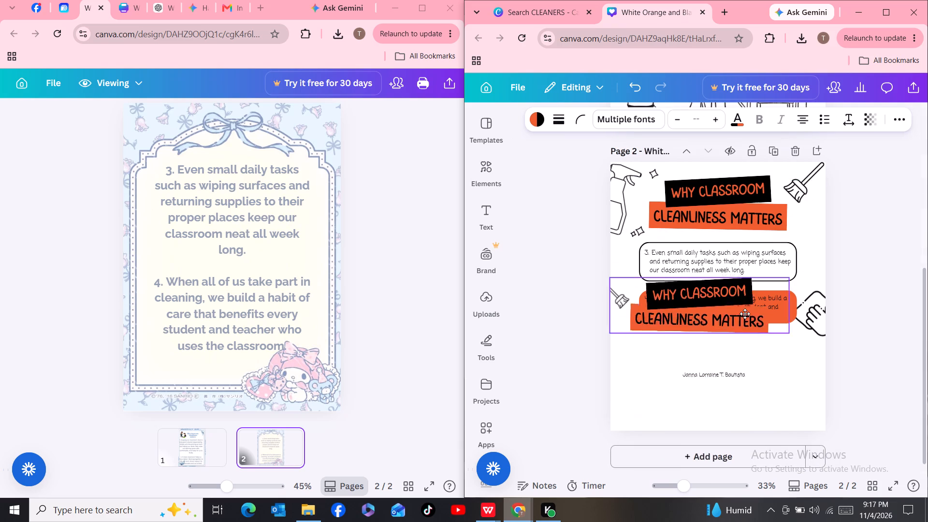
{"action": "left_click_drag", "start_coordinate": [745, 314], "coordinate": [761, 355]}
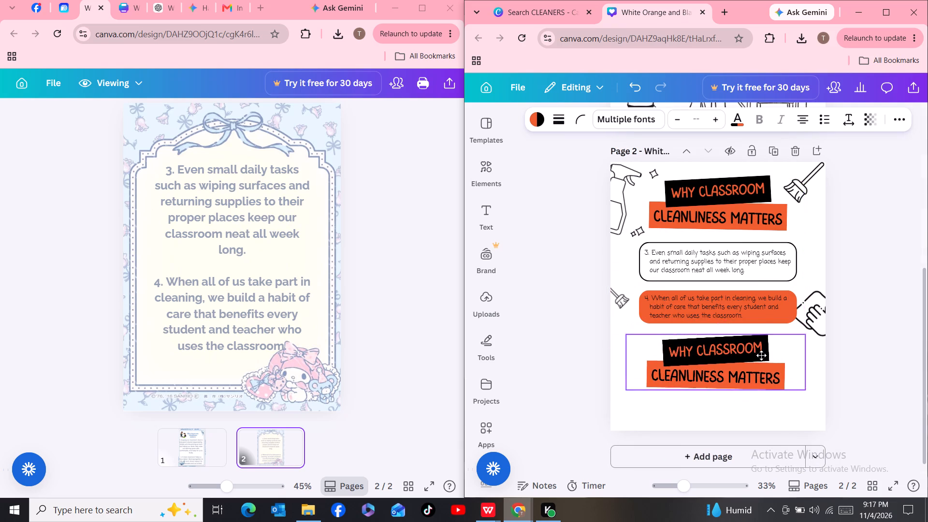
{"action": "left_click_drag", "start_coordinate": [761, 355], "coordinate": [767, 276]}
Move the small student name line on page 2 down close to the page's bottom edge.
{"action": "left_click_drag", "start_coordinate": [732, 373], "coordinate": [729, 391]}
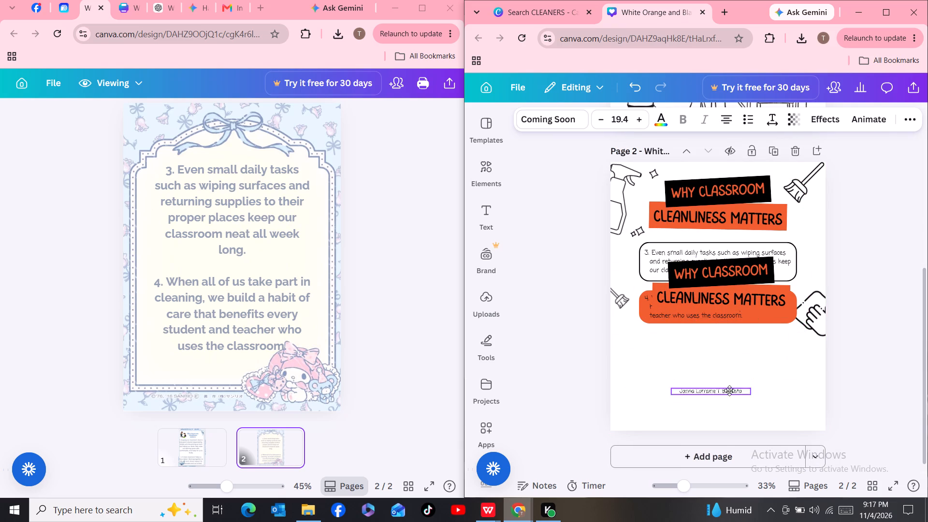
{"action": "left_click_drag", "start_coordinate": [729, 391], "coordinate": [727, 413]}
Place the banner copy, centred, between the orange paragraph 4 pill and the small name line.
{"action": "left_click_drag", "start_coordinate": [745, 276], "coordinate": [740, 350]}
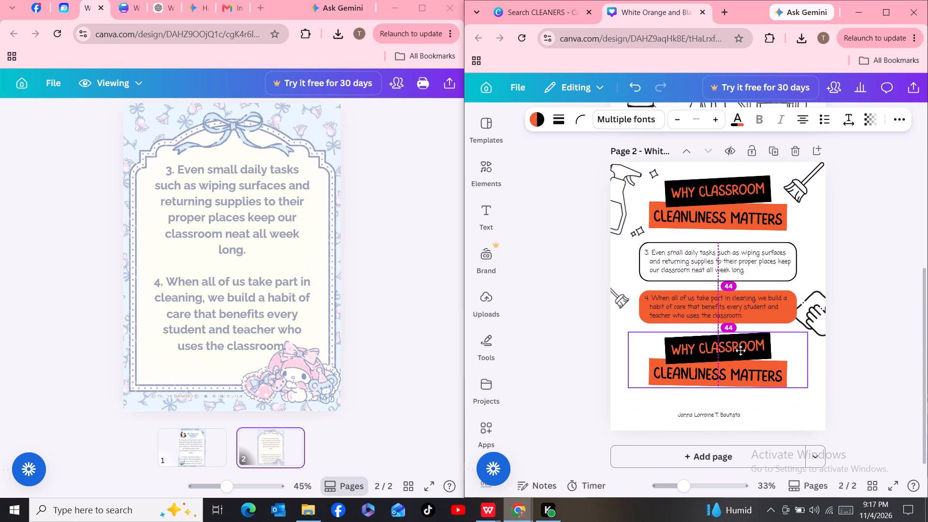
{"action": "left_click_drag", "start_coordinate": [740, 350], "coordinate": [741, 370]}
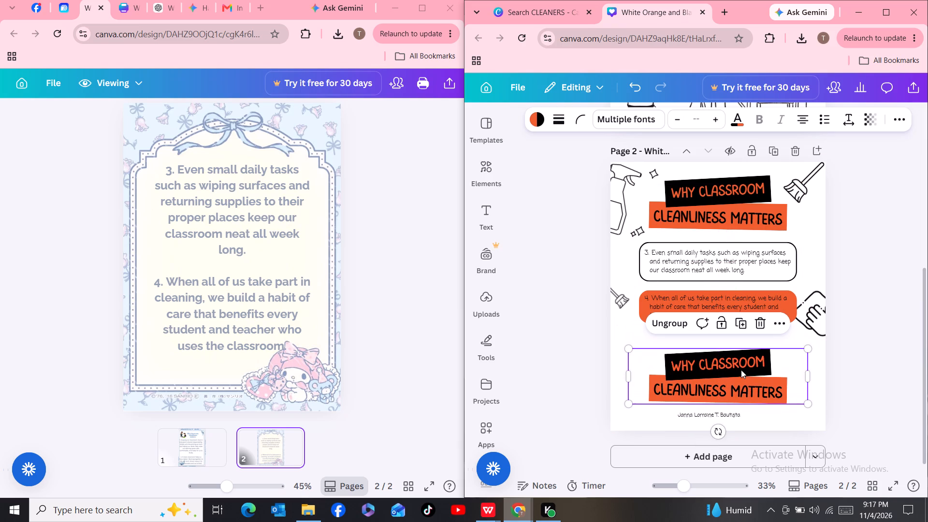
Replace the text on the black strip of the lower banner with "submitted by:".
{"action": "left_click", "coordinate": [726, 415]}
{"action": "left_click", "coordinate": [759, 372]}
{"action": "left_click", "coordinate": [744, 357]}
{"action": "left_click", "coordinate": [744, 357]}
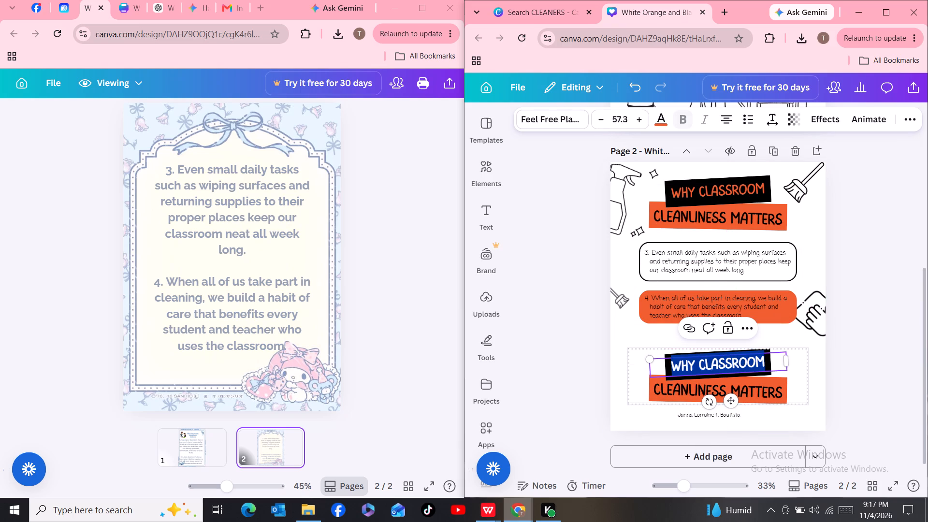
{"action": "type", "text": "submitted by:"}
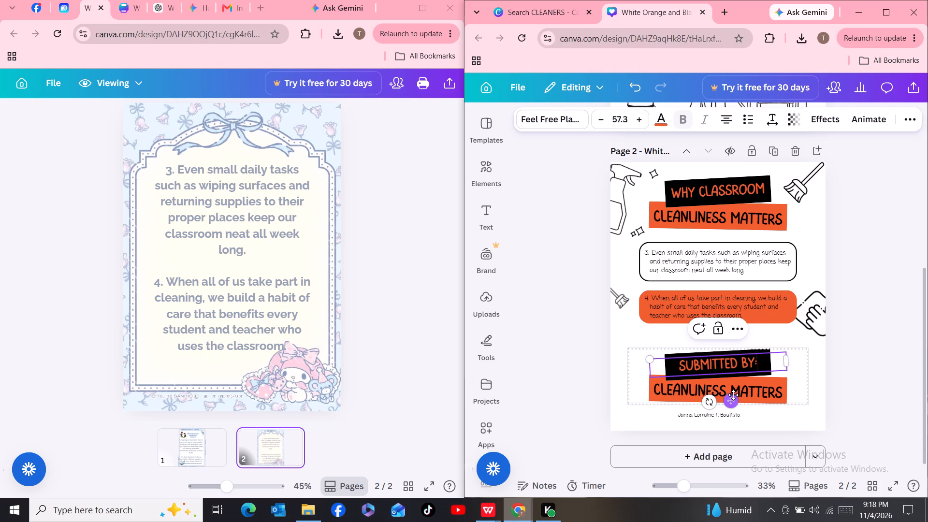
Replace the text on the orange strip of the lower banner with the student's full name.
{"action": "left_click", "coordinate": [733, 395]}
{"action": "left_click", "coordinate": [747, 388]}
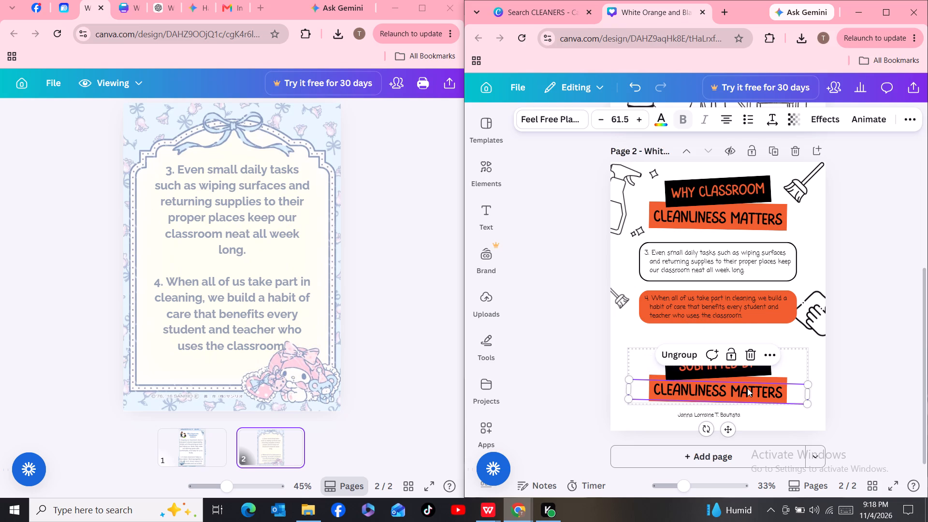
{"action": "double_click", "coordinate": [747, 388]}
{"action": "key", "text": "ctrl+BackSpace"}
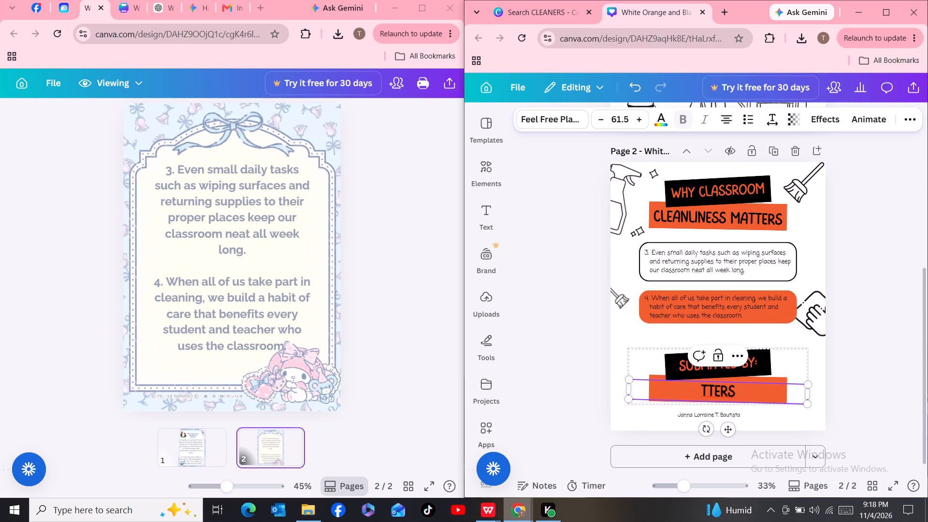
{"action": "key", "text": "Right"}
{"action": "key", "text": "Right"}
{"action": "key", "text": "Right"}
{"action": "key", "text": "Right"}
{"action": "key", "text": "Right"}
{"action": "key", "text": "ctrl+BackSpace"}
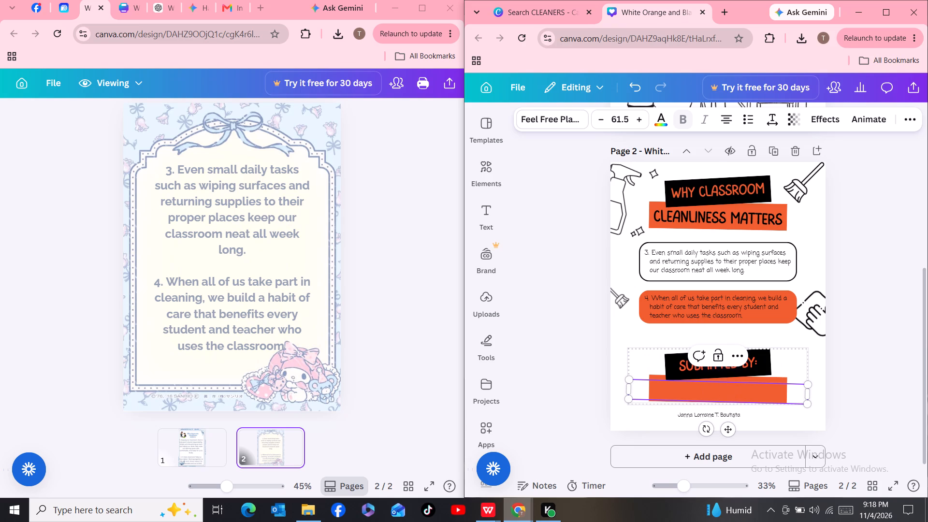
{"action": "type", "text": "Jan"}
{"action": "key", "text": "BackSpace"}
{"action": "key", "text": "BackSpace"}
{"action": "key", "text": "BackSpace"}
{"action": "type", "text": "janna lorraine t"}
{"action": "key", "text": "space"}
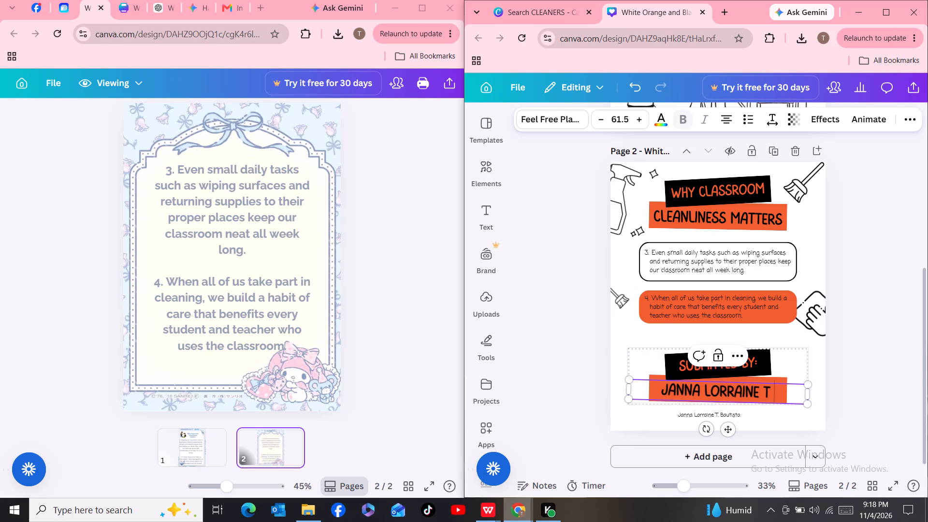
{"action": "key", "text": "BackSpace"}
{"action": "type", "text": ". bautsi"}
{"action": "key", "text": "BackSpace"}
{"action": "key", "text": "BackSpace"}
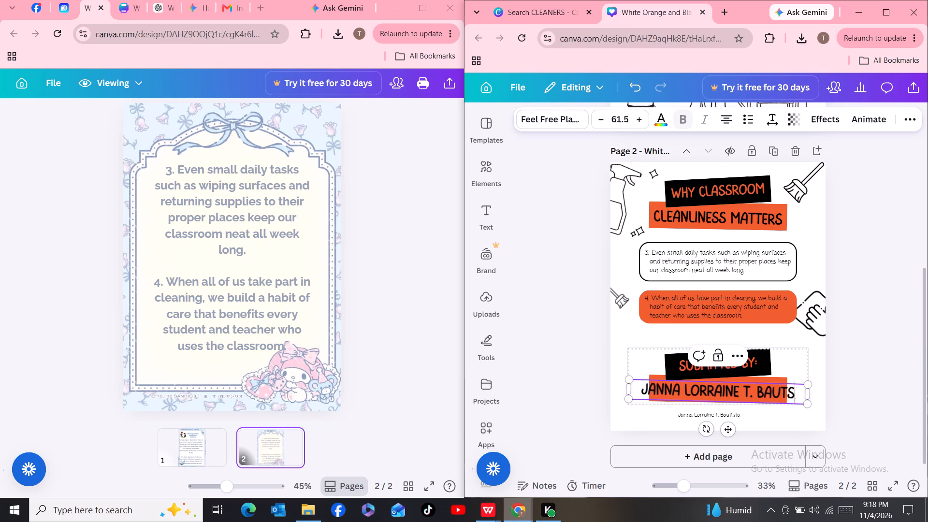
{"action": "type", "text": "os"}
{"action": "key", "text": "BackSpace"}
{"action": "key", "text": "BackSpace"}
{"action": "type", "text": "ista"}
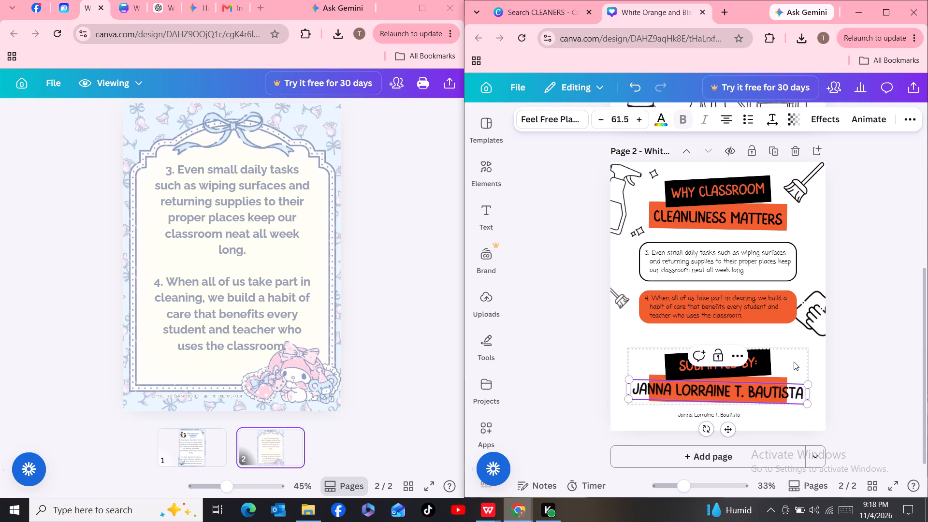
{"action": "left_click", "coordinate": [842, 412]}
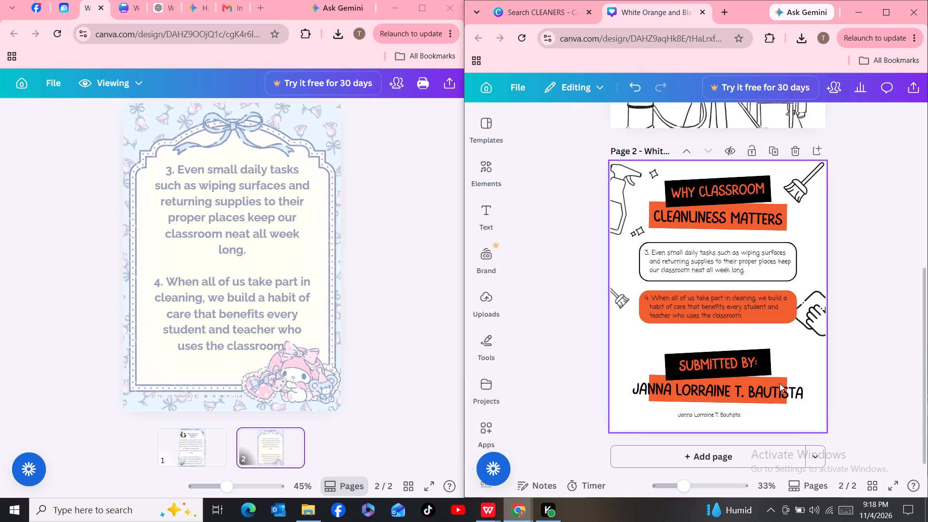
Ungroup the "Submitted by:" banner at the bottom of page 2.
{"action": "left_click", "coordinate": [780, 391]}
{"action": "left_click", "coordinate": [664, 318]}
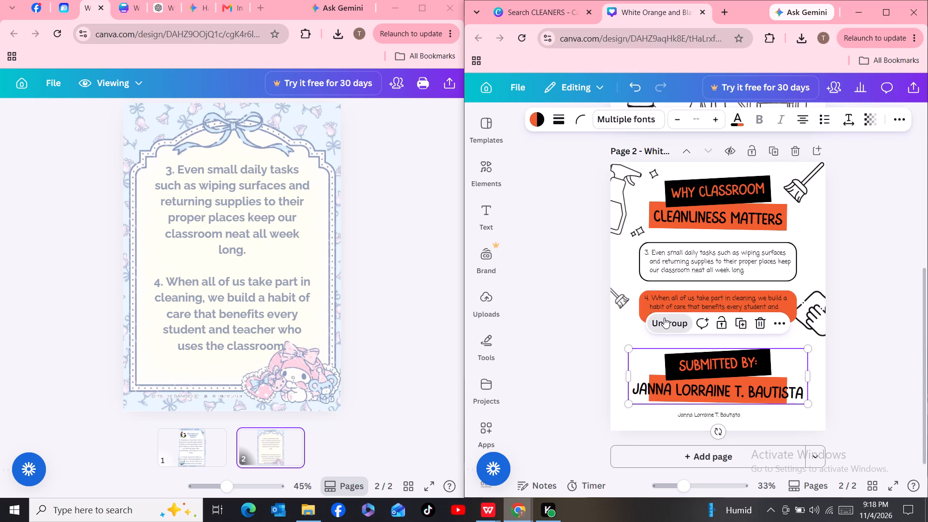
{"action": "left_click", "coordinate": [871, 368]}
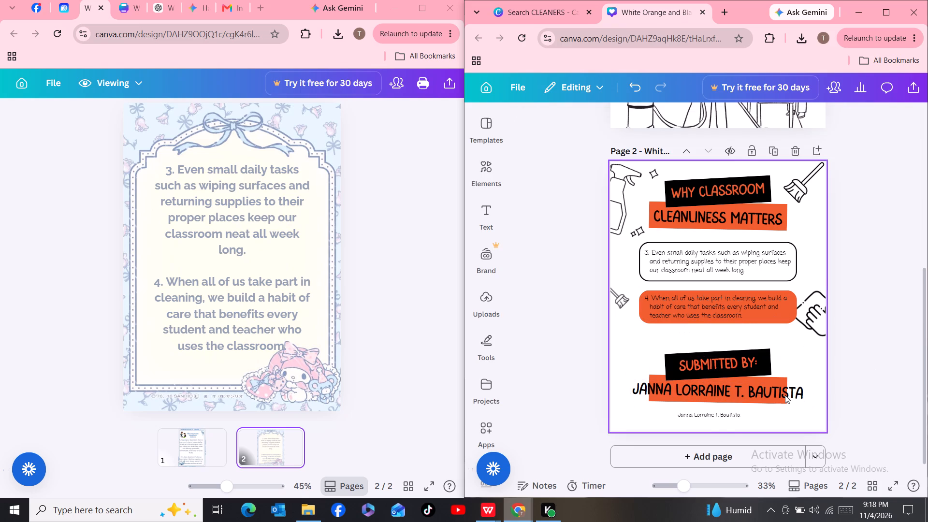
Reduce the student name's font size to 47.5 so it fits within the orange strip.
{"action": "left_click", "coordinate": [785, 395]}
{"action": "triple_click", "coordinate": [608, 118]}
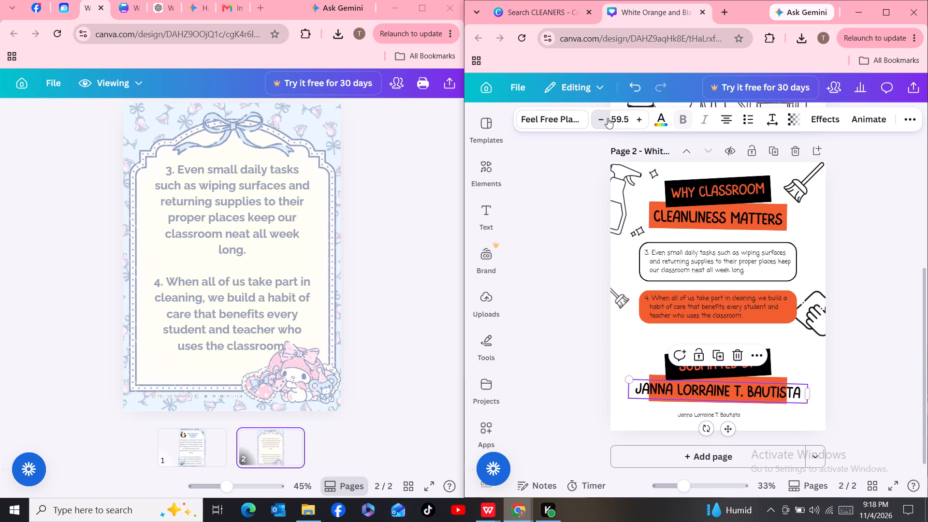
{"action": "triple_click", "coordinate": [608, 118]}
{"action": "triple_click", "coordinate": [608, 118]}
{"action": "triple_click", "coordinate": [608, 118]}
{"action": "left_click", "coordinate": [608, 118]}
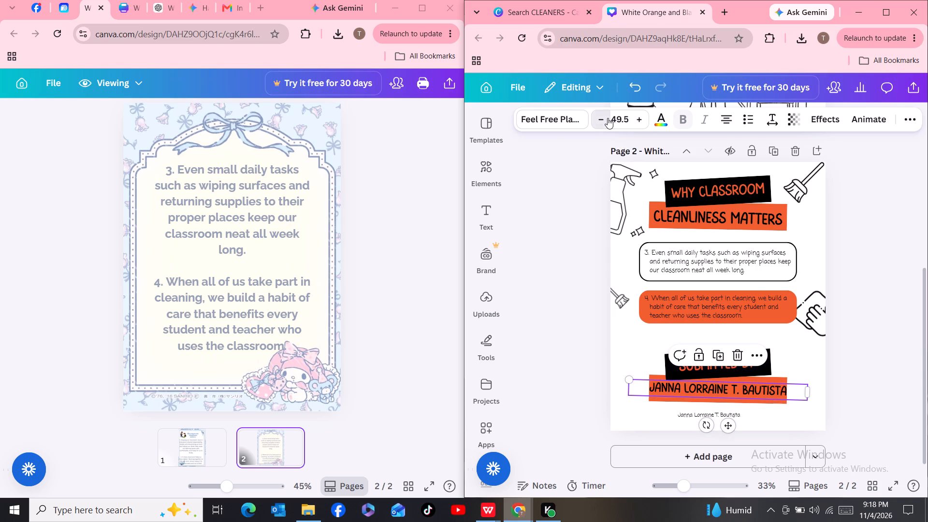
{"action": "left_click", "coordinate": [608, 118]}
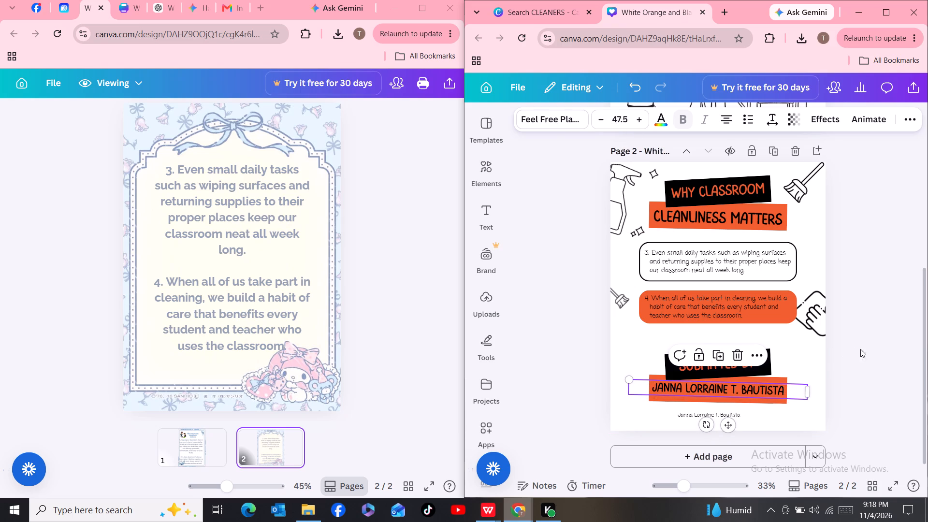
{"action": "left_click", "coordinate": [869, 353]}
Replace the small name line under the "SUBMITTED BY:" banner with the class section, St. Anthony Mary Claret.
{"action": "left_click", "coordinate": [725, 414]}
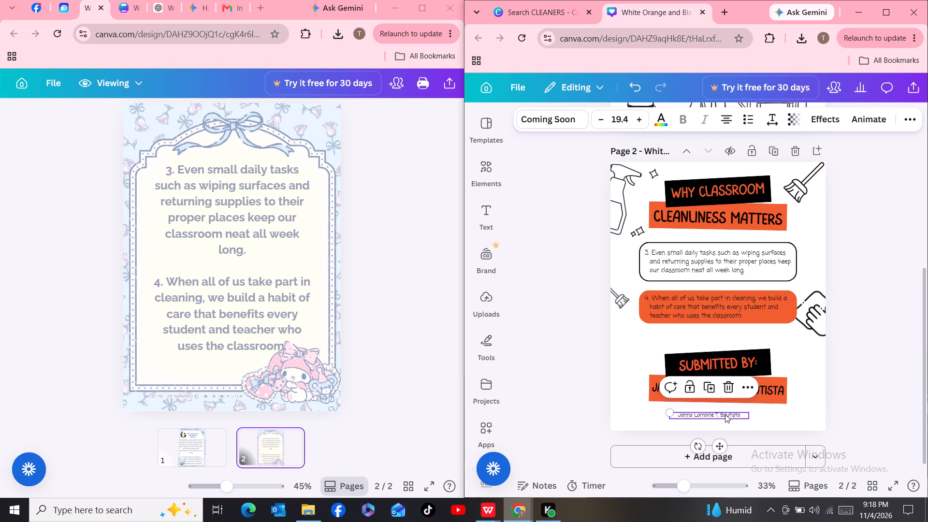
{"action": "triple_click", "coordinate": [725, 414]}
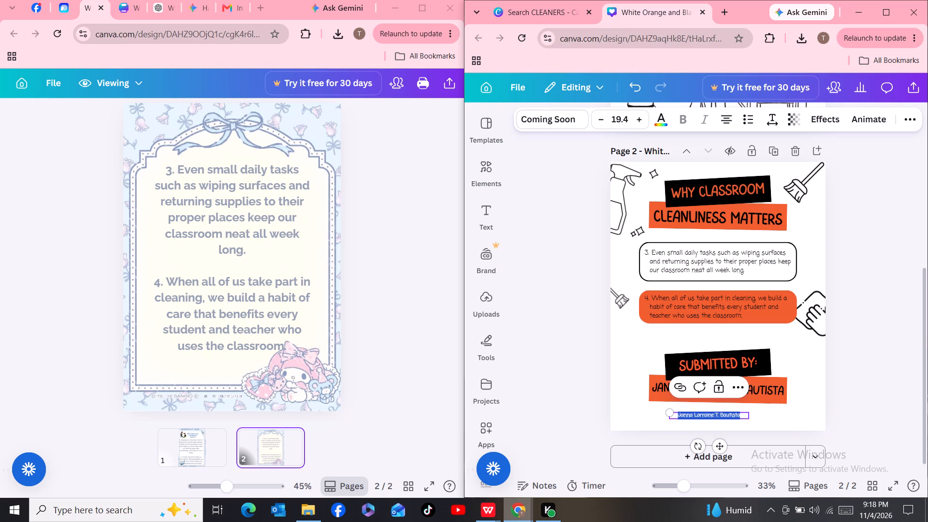
Replace the small name line under the "SUBMITTED BY:" banner with "VII St. Anthony Mary Claret".
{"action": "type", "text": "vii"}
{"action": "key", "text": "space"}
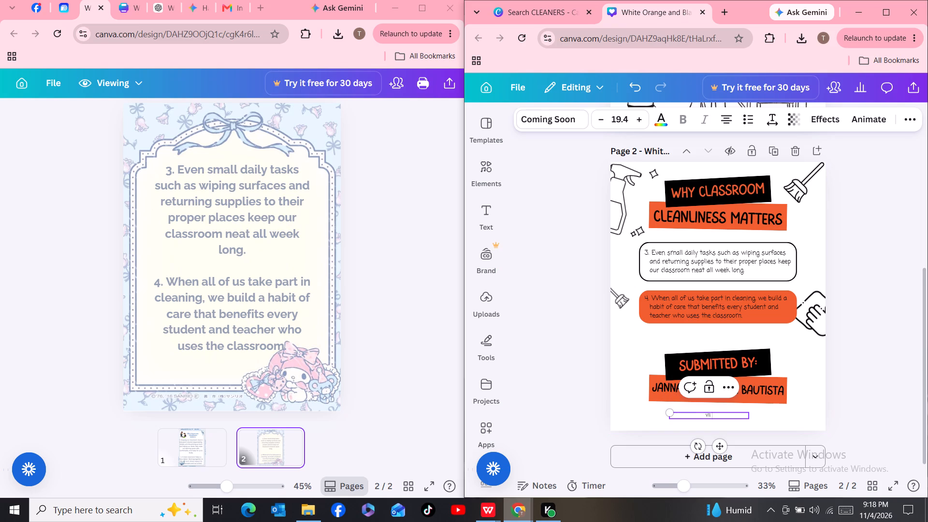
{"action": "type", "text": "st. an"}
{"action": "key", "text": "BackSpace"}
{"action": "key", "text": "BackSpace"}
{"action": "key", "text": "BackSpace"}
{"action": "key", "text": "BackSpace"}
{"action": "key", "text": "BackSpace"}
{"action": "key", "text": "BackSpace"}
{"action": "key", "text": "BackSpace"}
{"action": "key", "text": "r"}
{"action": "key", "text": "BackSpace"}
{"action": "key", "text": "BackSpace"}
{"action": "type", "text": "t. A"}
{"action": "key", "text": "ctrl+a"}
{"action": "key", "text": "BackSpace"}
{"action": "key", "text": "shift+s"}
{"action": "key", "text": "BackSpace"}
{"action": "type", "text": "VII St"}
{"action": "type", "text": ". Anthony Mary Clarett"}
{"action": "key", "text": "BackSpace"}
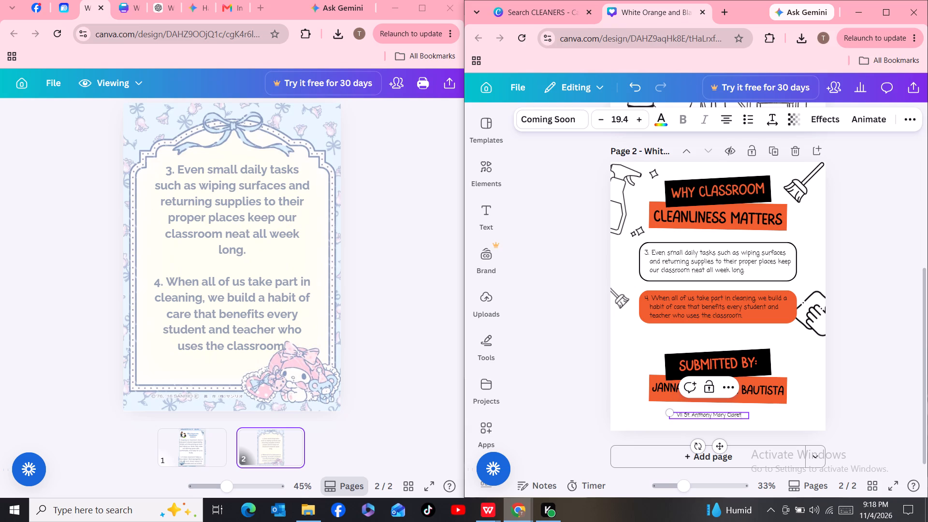
{"action": "left_click", "coordinate": [864, 440]}
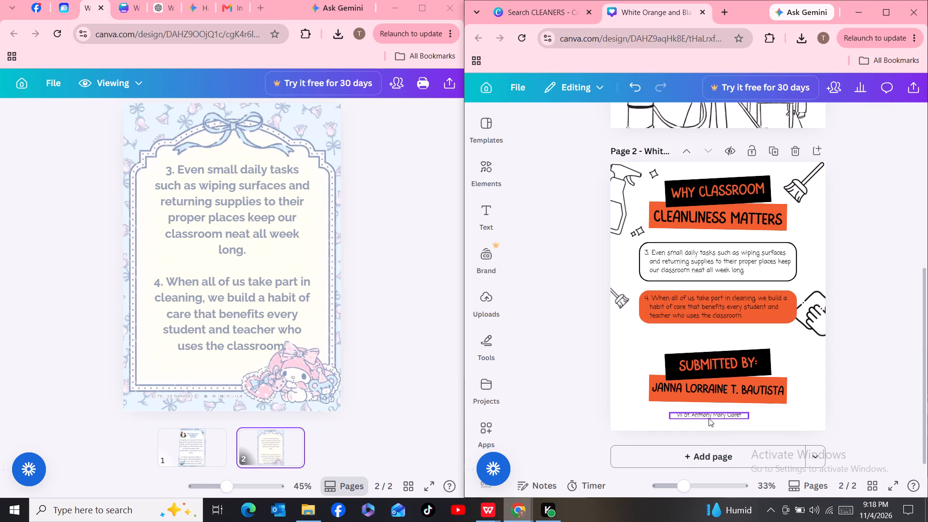
Move the class section line slightly up so it sits centered just beneath the orange name banner on page 2.
{"action": "left_click_drag", "start_coordinate": [710, 417], "coordinate": [720, 411]}
{"action": "left_click", "coordinate": [850, 374]}
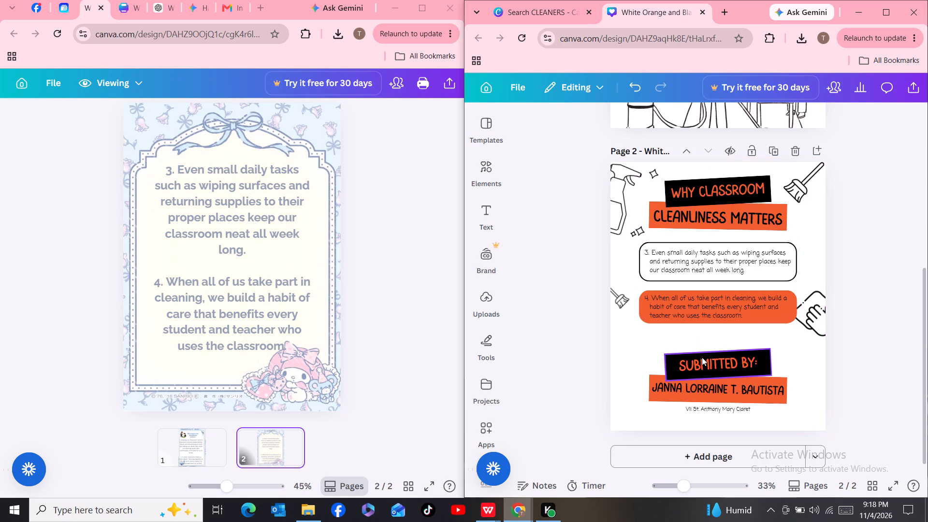
Move the whole "SUBMITTED BY:" block, with the name banner and section line, slightly up toward the paragraph 4 pill.
{"action": "left_click_drag", "start_coordinate": [672, 346], "coordinate": [712, 407]}
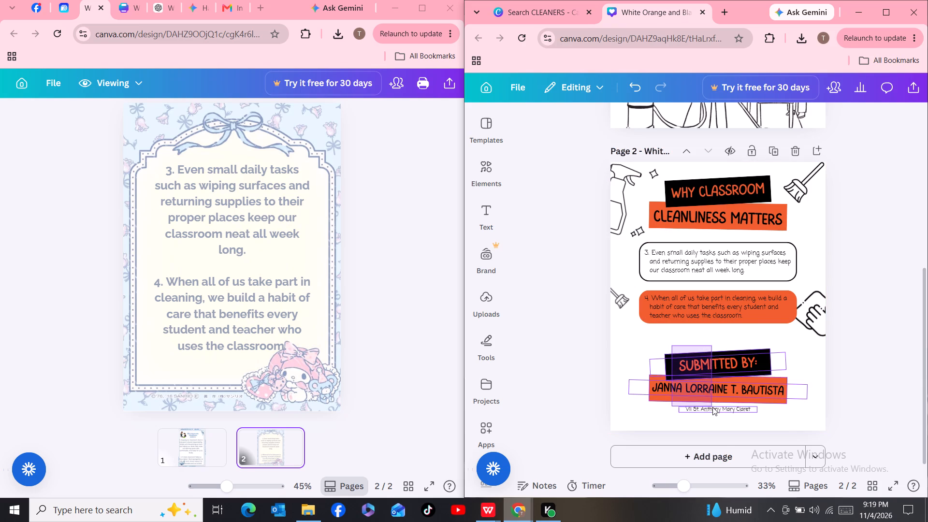
{"action": "left_click_drag", "start_coordinate": [712, 407], "coordinate": [713, 408]}
{"action": "left_click", "coordinate": [688, 324]}
{"action": "left_click_drag", "start_coordinate": [716, 384], "coordinate": [717, 370]}
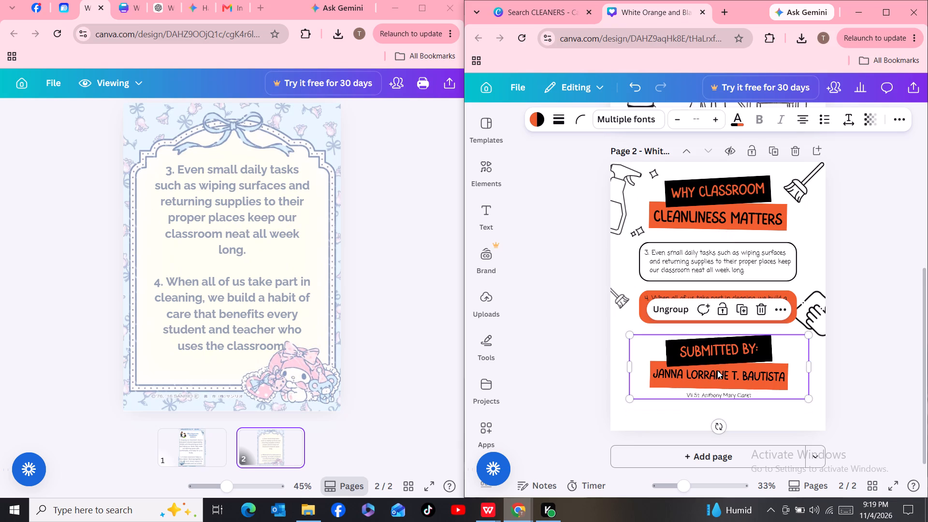
{"action": "left_click", "coordinate": [876, 315]}
Return to the small student name line above the title banner on page 1.
{"action": "left_click_drag", "start_coordinate": [927, 317], "coordinate": [919, 176]}
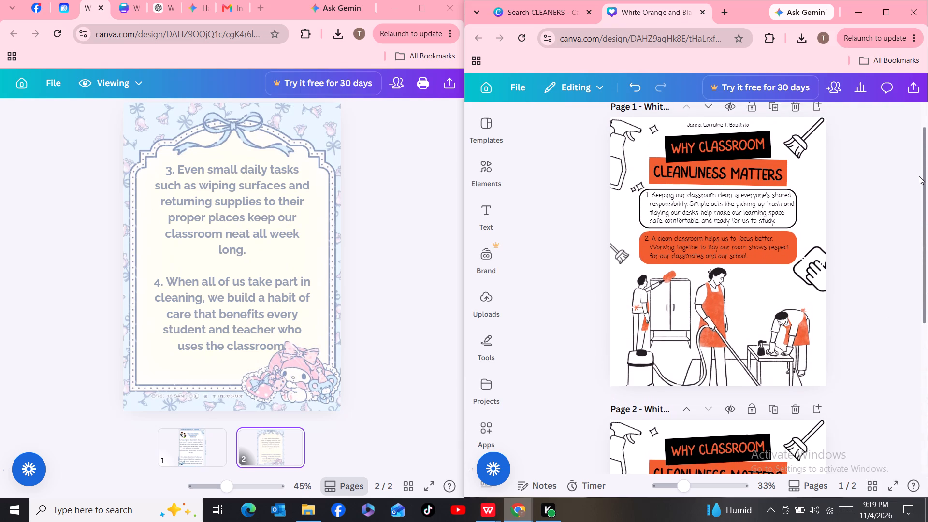
{"action": "left_click_drag", "start_coordinate": [919, 176], "coordinate": [927, 152]}
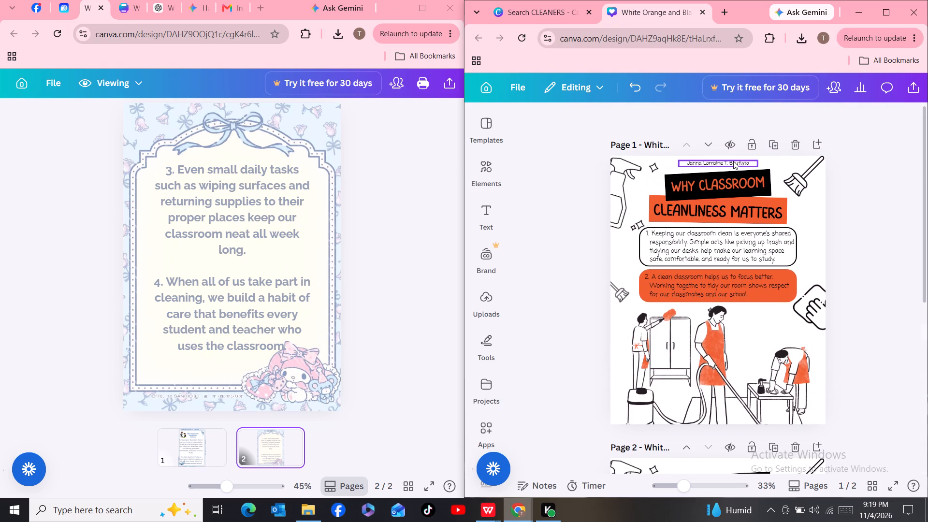
Delete the small student name line above the title on page 1.
{"action": "left_click", "coordinate": [733, 161]}
{"action": "key", "text": "BackSpace"}
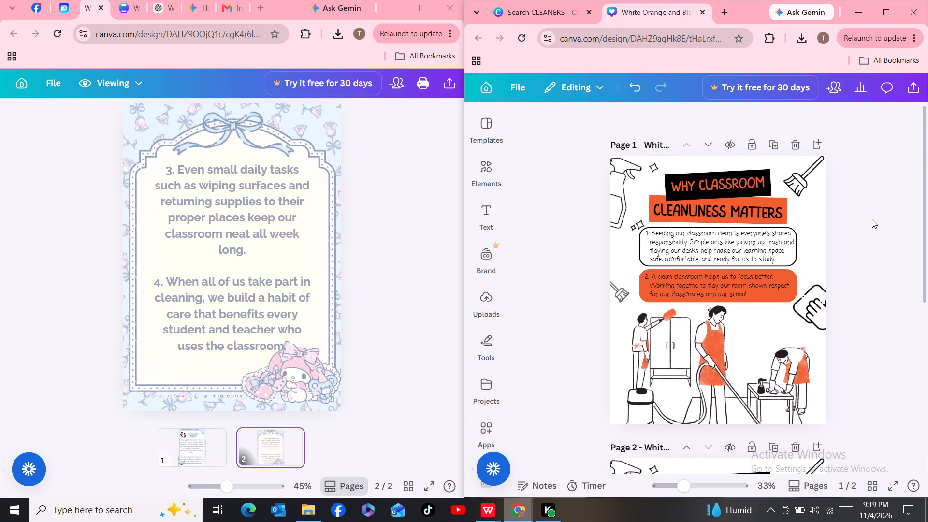
{"action": "left_click", "coordinate": [872, 219]}
Duplicate the wiping hand icon beside the orange paragraph 4 pill on page 2.
{"action": "left_click_drag", "start_coordinate": [927, 194], "coordinate": [918, 245]}
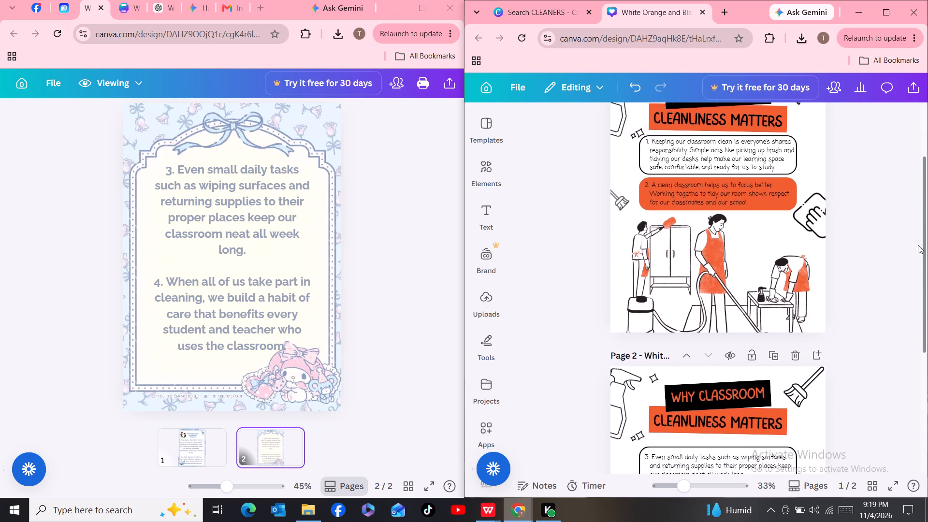
{"action": "left_click_drag", "start_coordinate": [918, 245], "coordinate": [896, 351]}
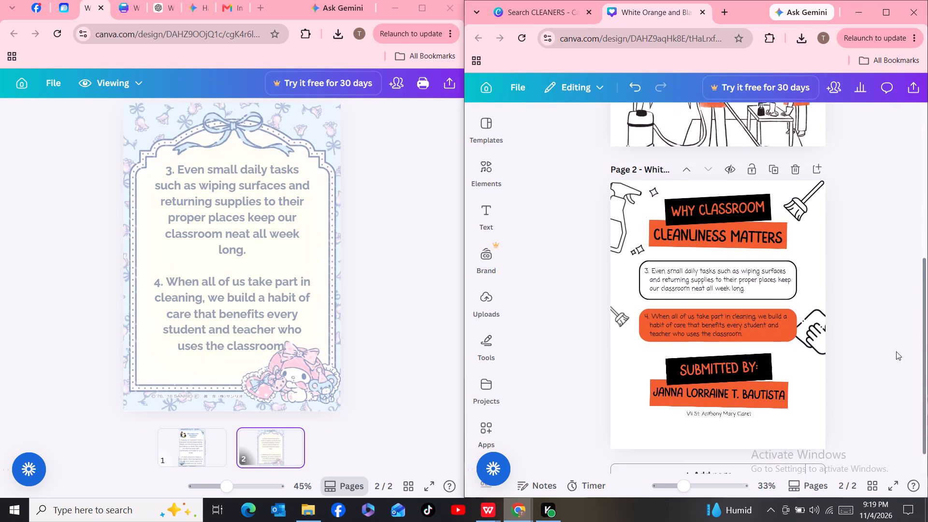
{"action": "left_click_drag", "start_coordinate": [896, 351], "coordinate": [893, 373]}
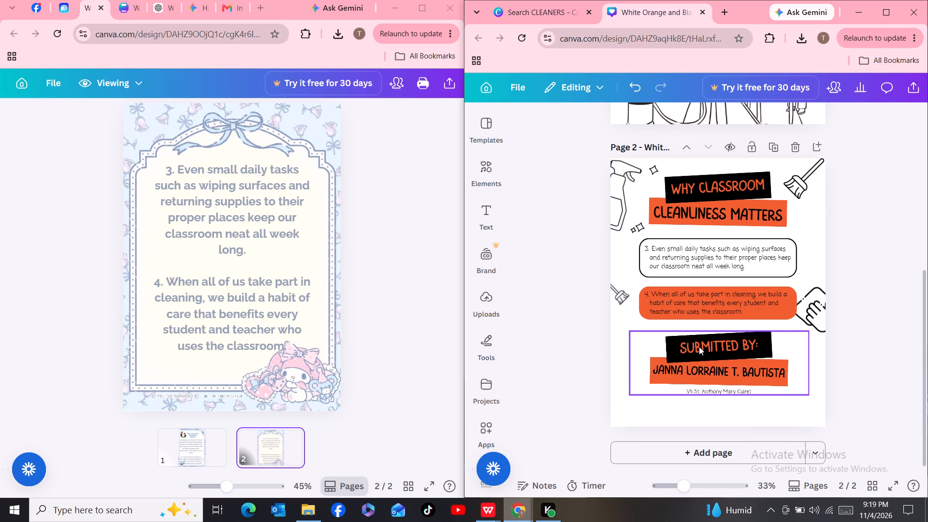
{"action": "left_click", "coordinate": [615, 207]}
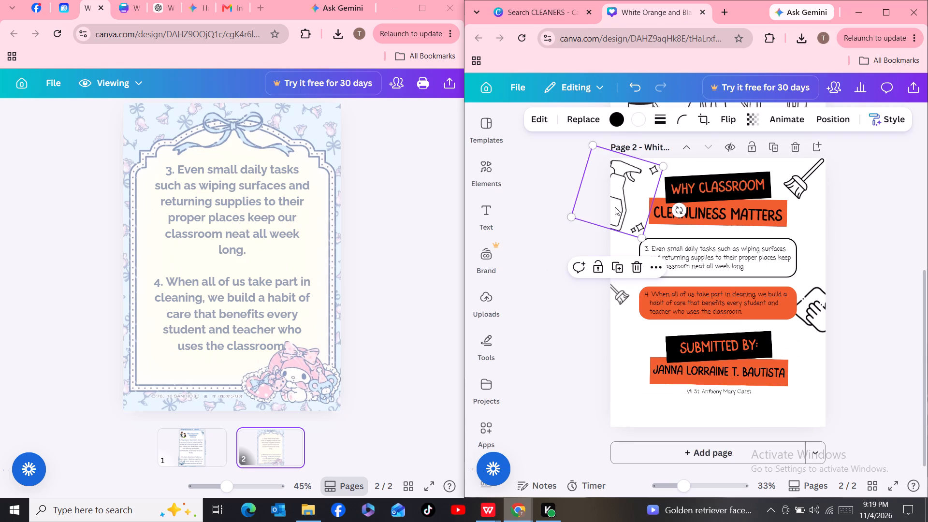
{"action": "left_click", "coordinate": [808, 313]}
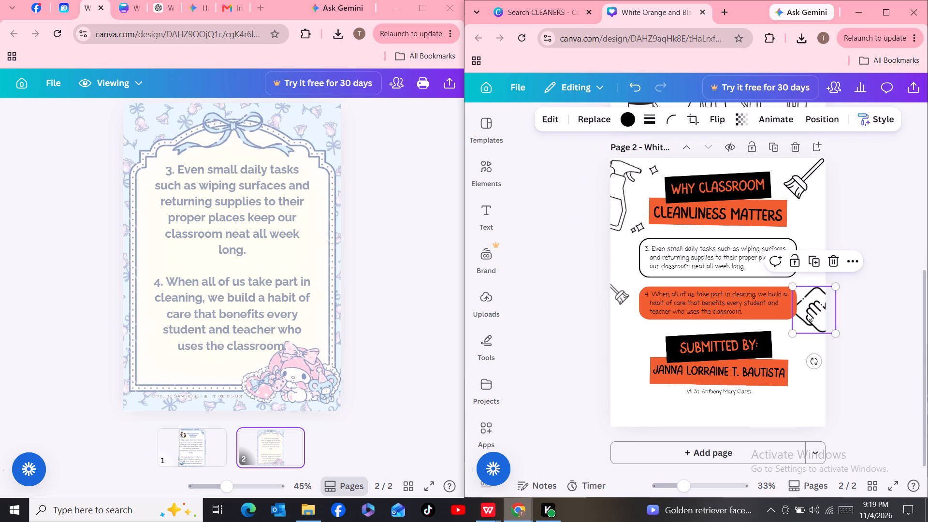
{"action": "key", "text": "ctrl+c"}
{"action": "key", "text": "ctrl+v"}
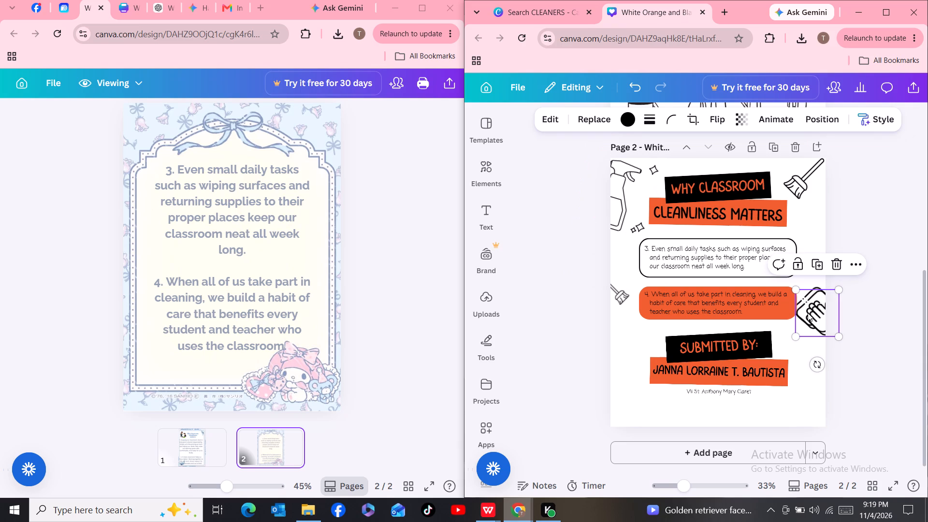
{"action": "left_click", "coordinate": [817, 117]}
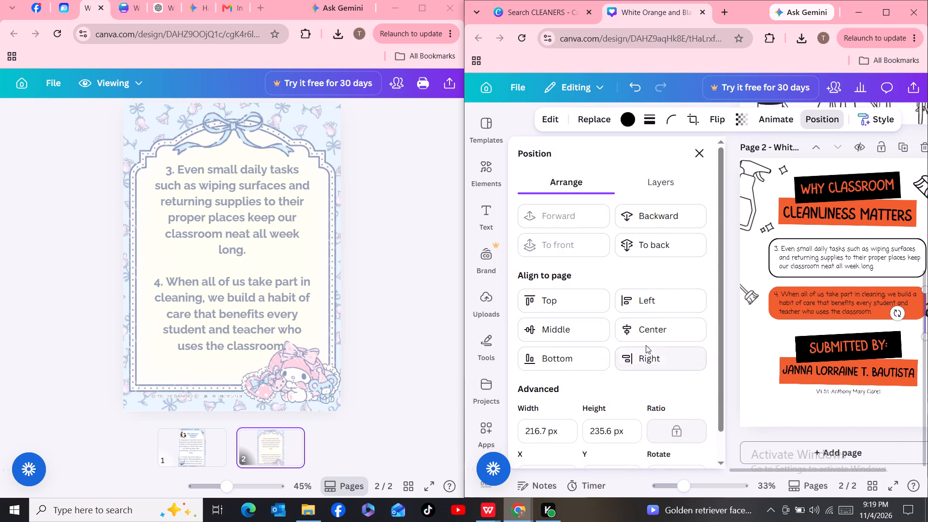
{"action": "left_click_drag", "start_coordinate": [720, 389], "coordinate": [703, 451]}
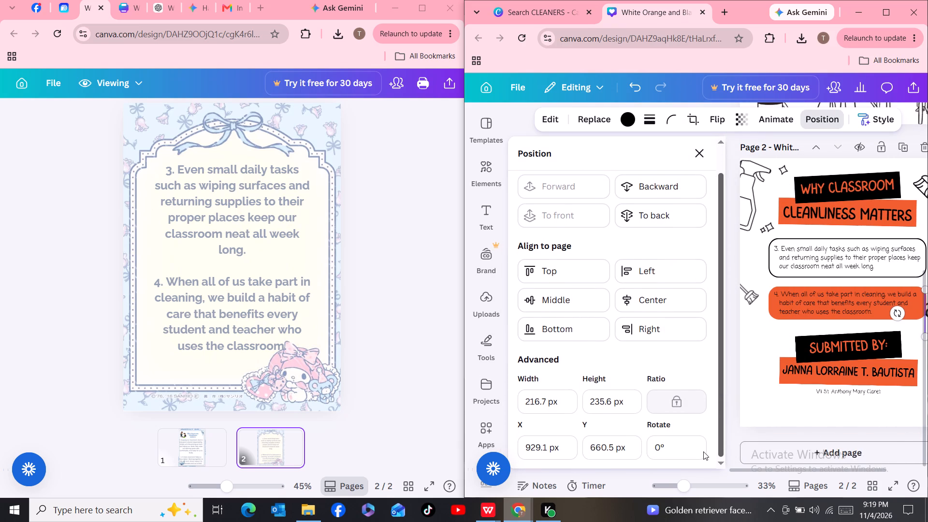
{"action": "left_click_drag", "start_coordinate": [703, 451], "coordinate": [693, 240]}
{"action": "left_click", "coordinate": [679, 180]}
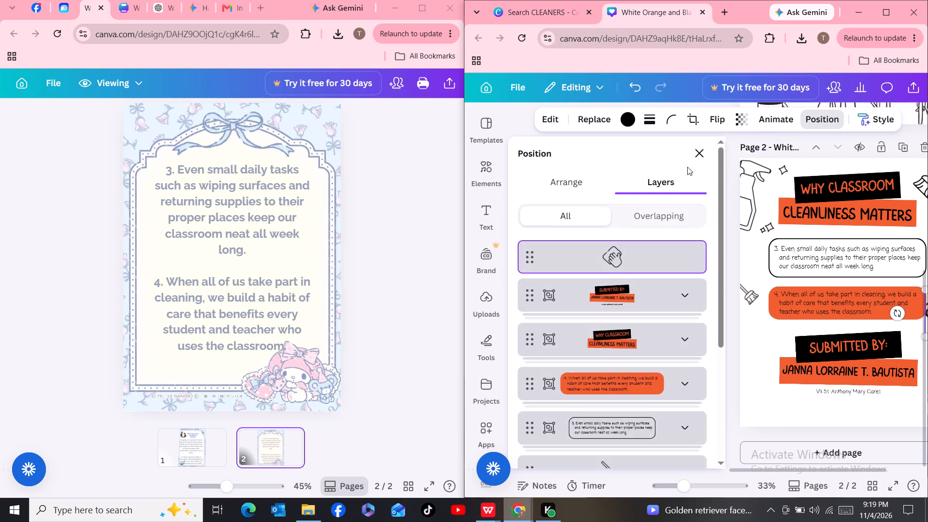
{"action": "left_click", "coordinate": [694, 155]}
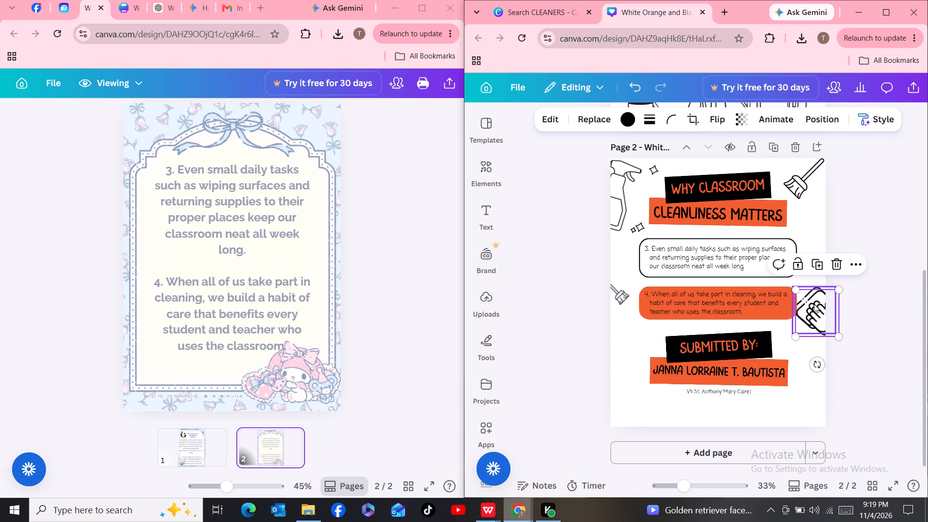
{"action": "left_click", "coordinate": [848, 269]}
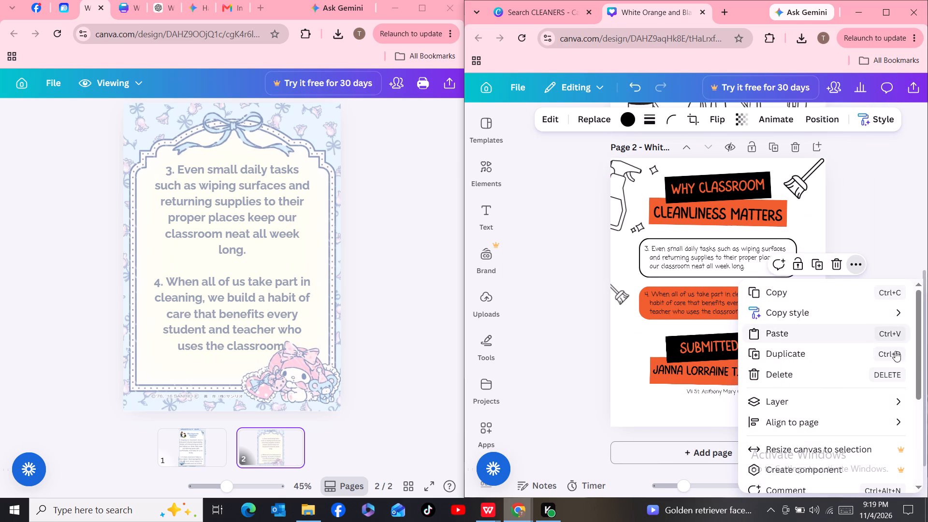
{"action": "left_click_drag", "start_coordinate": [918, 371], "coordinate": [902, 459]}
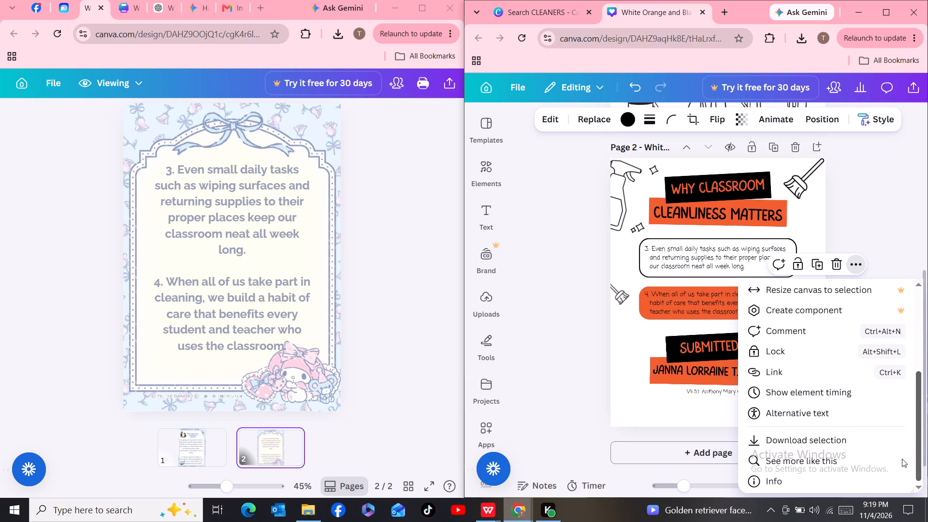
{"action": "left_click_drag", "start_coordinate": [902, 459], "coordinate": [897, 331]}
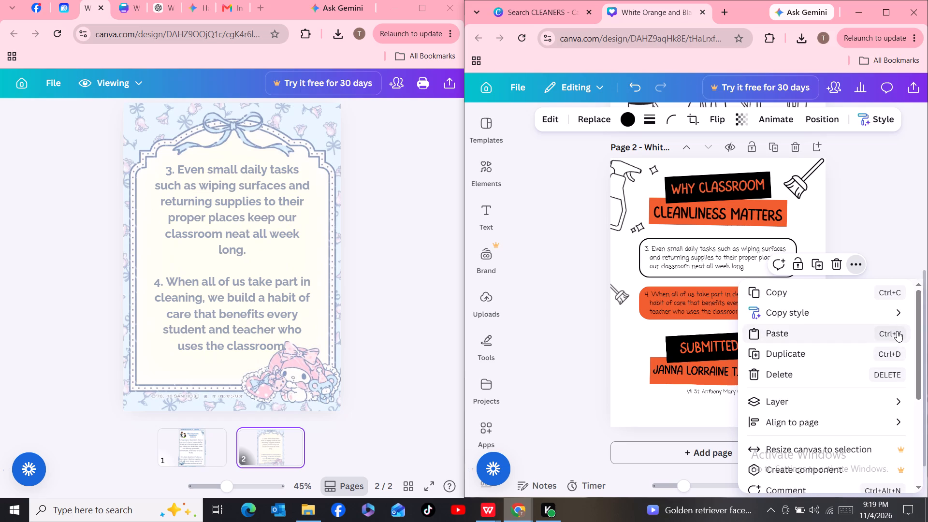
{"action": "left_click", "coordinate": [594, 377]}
Move the duplicated hand icon to the bottom-left corner of page 2 and rotate it clockwise slightly past a quarter turn.
{"action": "left_click_drag", "start_coordinate": [822, 300], "coordinate": [796, 319]}
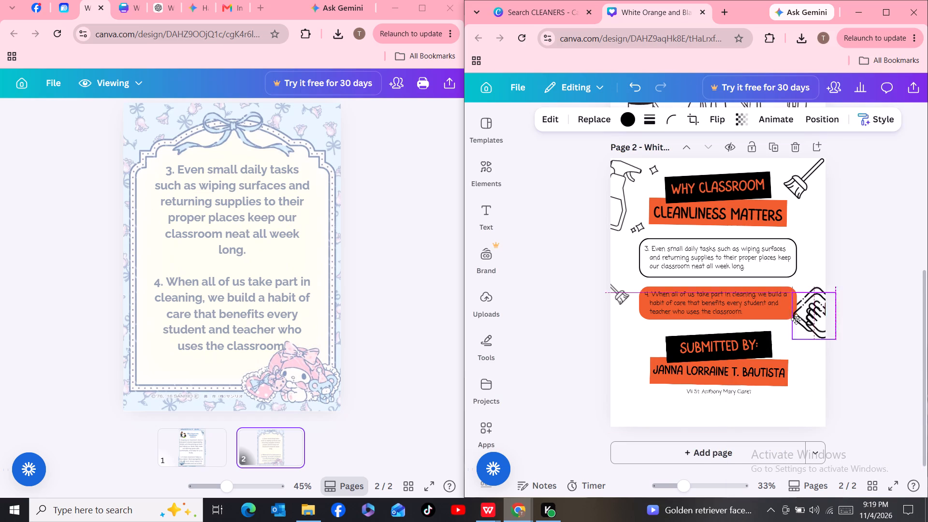
{"action": "left_click_drag", "start_coordinate": [796, 319], "coordinate": [631, 393]}
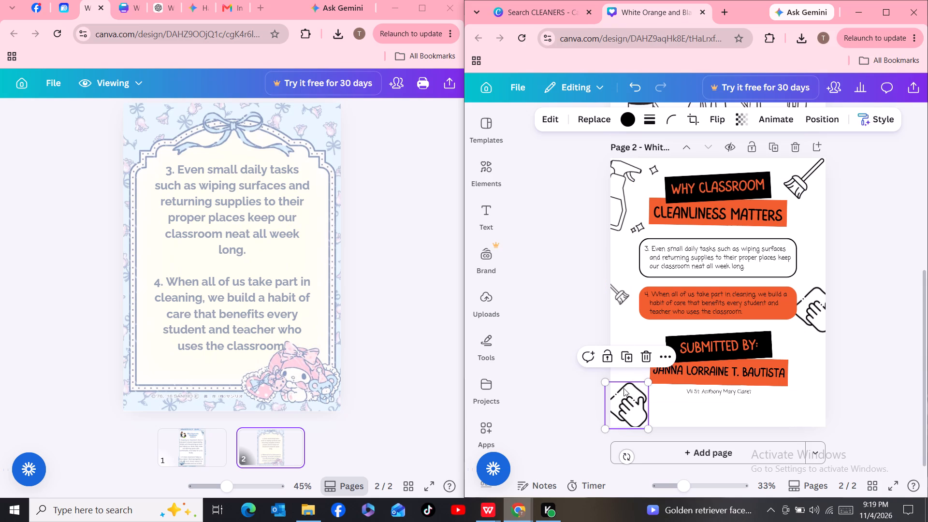
{"action": "left_click_drag", "start_coordinate": [624, 454], "coordinate": [574, 427]}
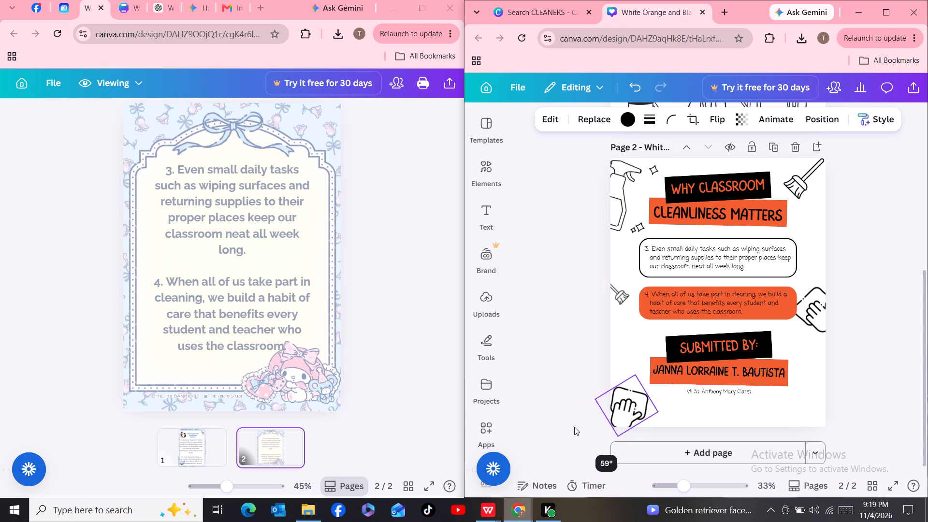
{"action": "left_click_drag", "start_coordinate": [574, 427], "coordinate": [567, 392]}
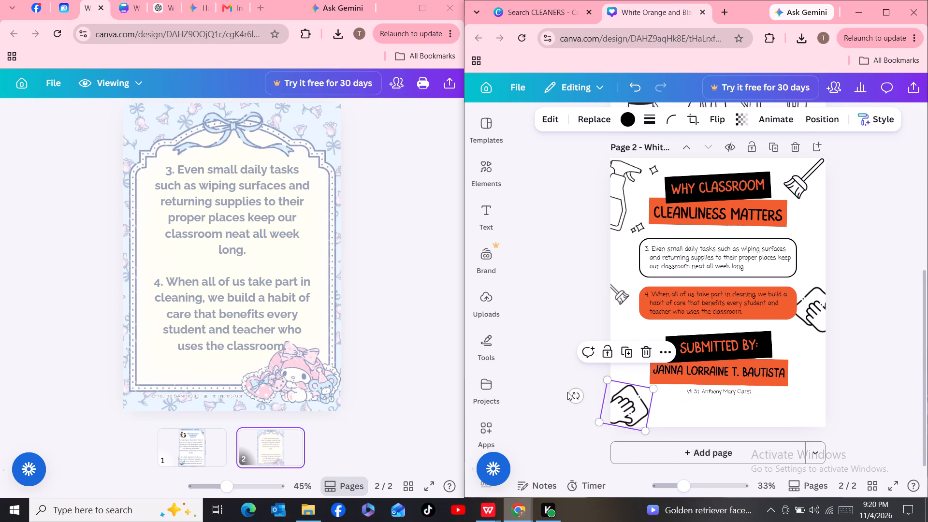
Duplicate the spray bottle illustration on page 2, place the copy partly off the bottom-right page corner and rotate it counterclockwise.
{"action": "left_click", "coordinate": [622, 201]}
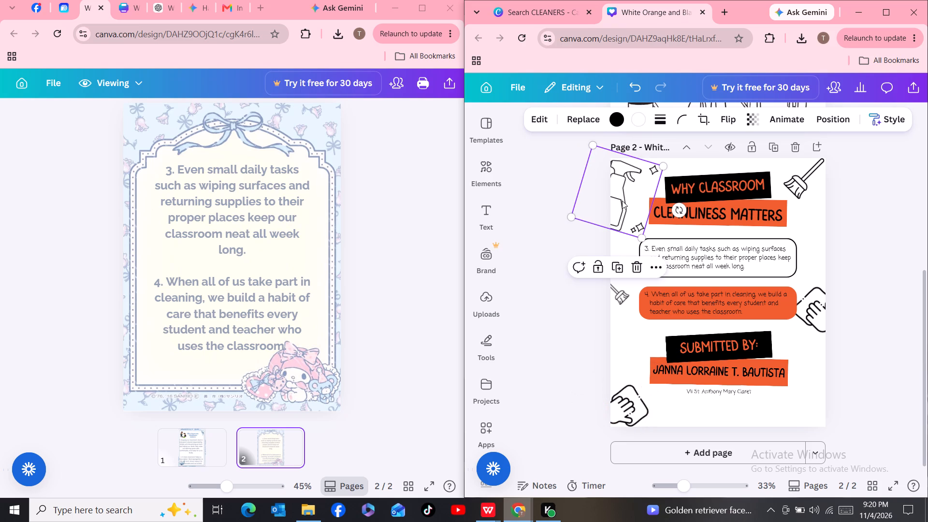
{"action": "key", "text": "ctrl+c"}
{"action": "left_click", "coordinate": [824, 348]}
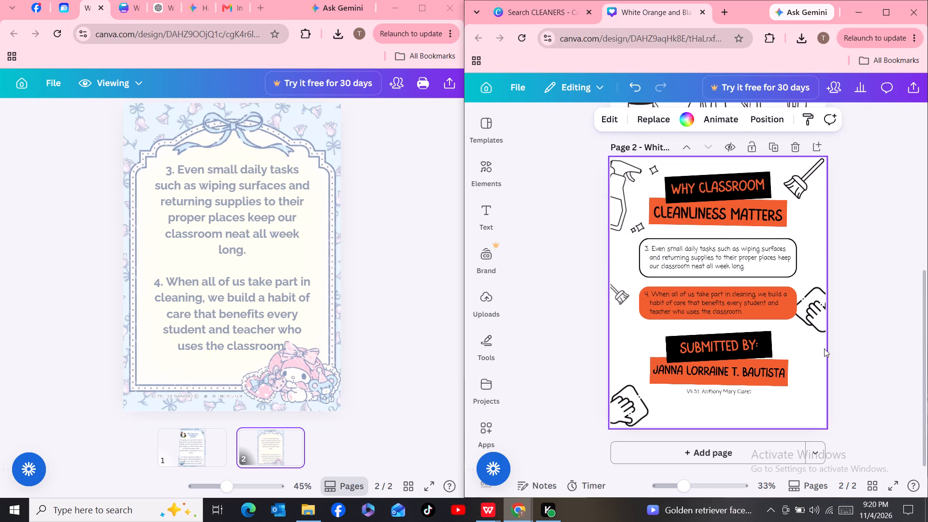
{"action": "key", "text": "ctrl+v"}
{"action": "left_click_drag", "start_coordinate": [608, 215], "coordinate": [762, 366]}
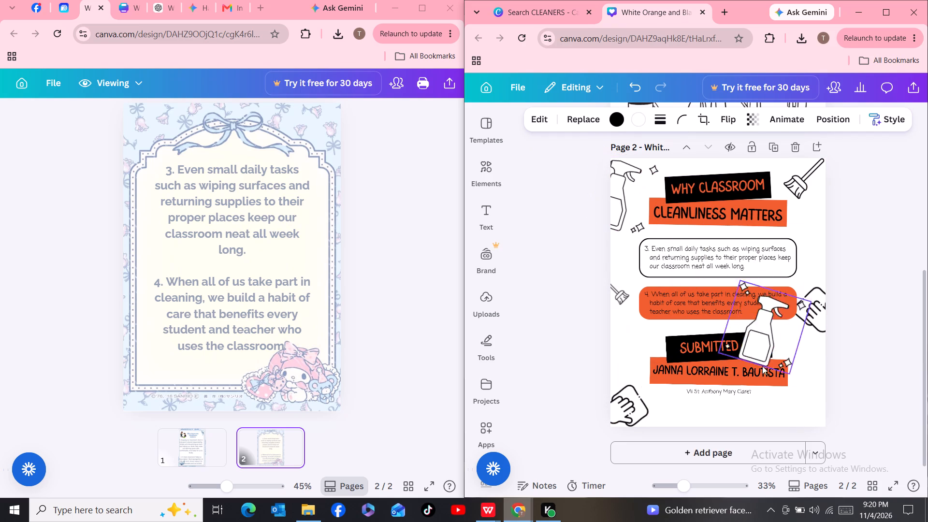
{"action": "left_click_drag", "start_coordinate": [762, 366], "coordinate": [777, 401]}
{"action": "left_click_drag", "start_coordinate": [770, 446], "coordinate": [834, 417]}
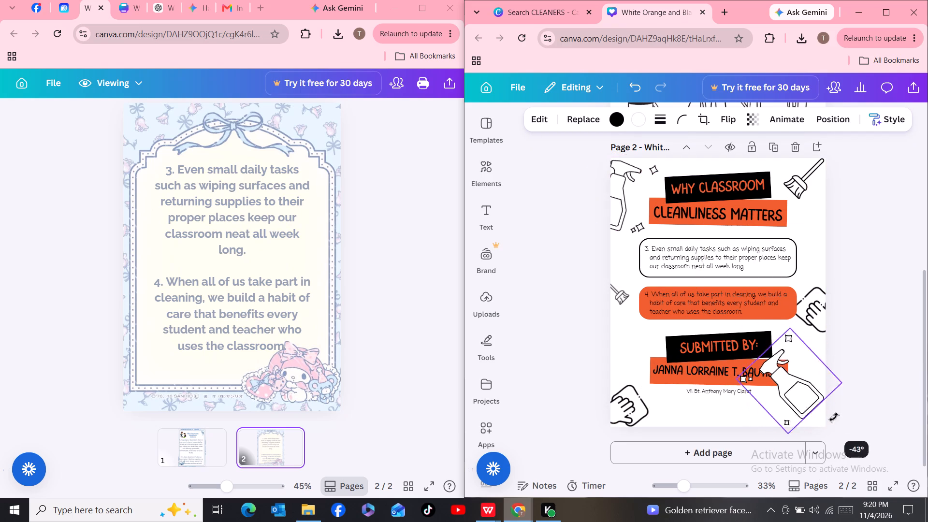
{"action": "left_click_drag", "start_coordinate": [834, 417], "coordinate": [869, 438]}
{"action": "left_click_drag", "start_coordinate": [815, 383], "coordinate": [842, 412]}
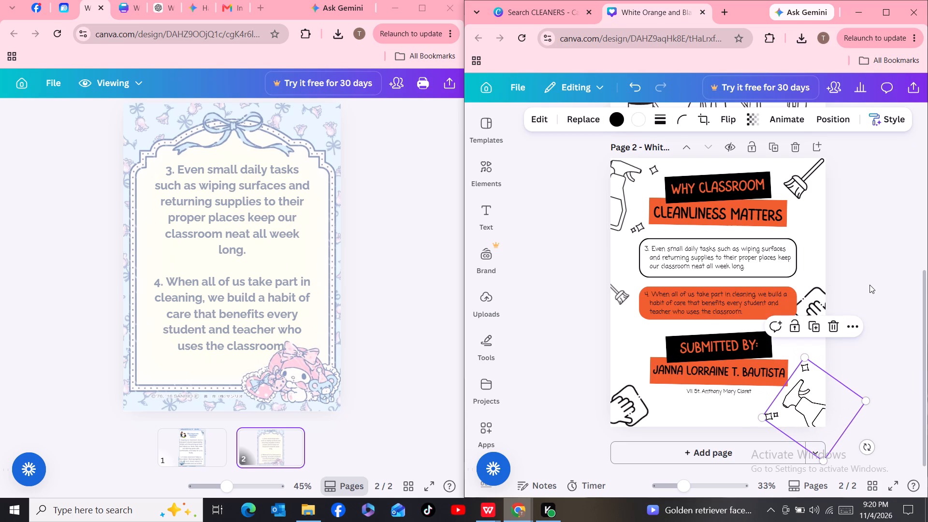
{"action": "left_click", "coordinate": [870, 285]}
Nudge the submission banner with its section line, the paragraph 3 box and the orange paragraph 4 pill slightly down page 2.
{"action": "left_click_drag", "start_coordinate": [780, 359], "coordinate": [779, 364]}
{"action": "left_click", "coordinate": [741, 264]}
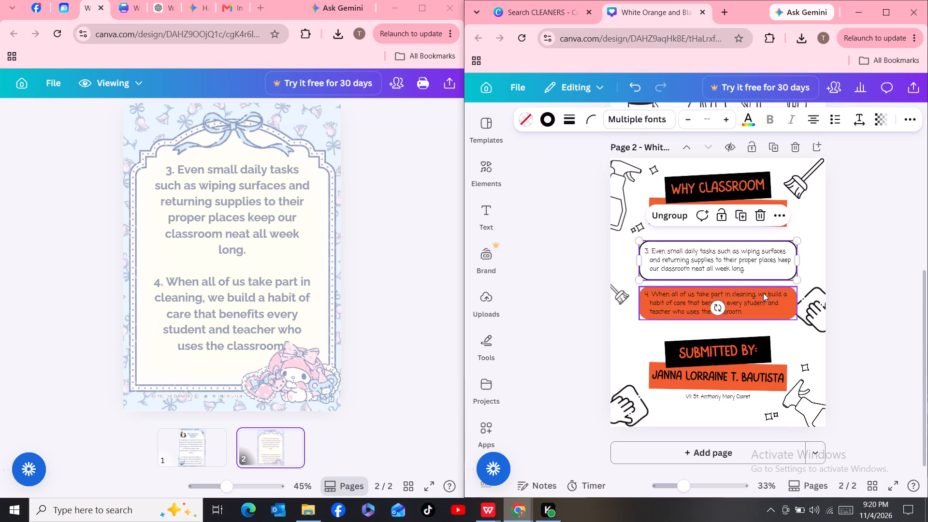
{"action": "left_click_drag", "start_coordinate": [764, 298], "coordinate": [764, 303]}
{"action": "left_click", "coordinate": [882, 281]}
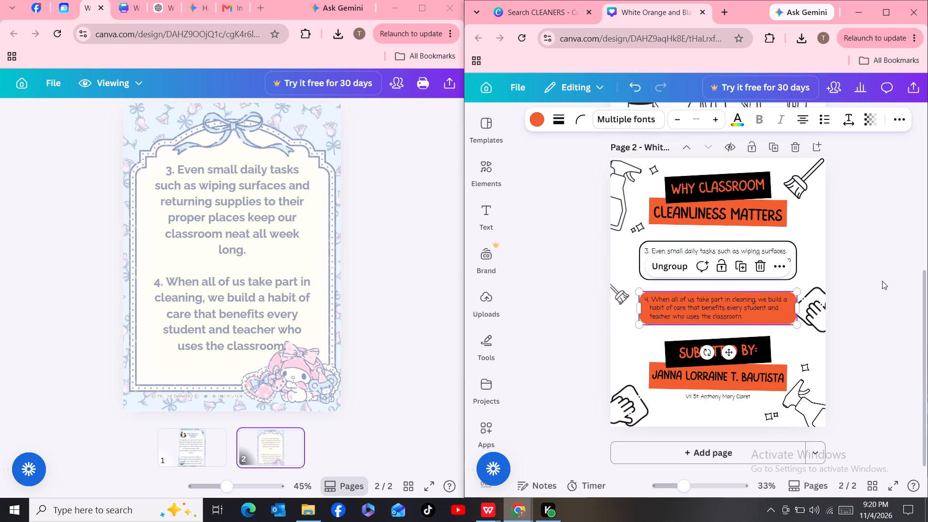
Maximize the design window and review the layout of both poster pages.
{"action": "left_click_drag", "start_coordinate": [927, 304], "coordinate": [918, 150]}
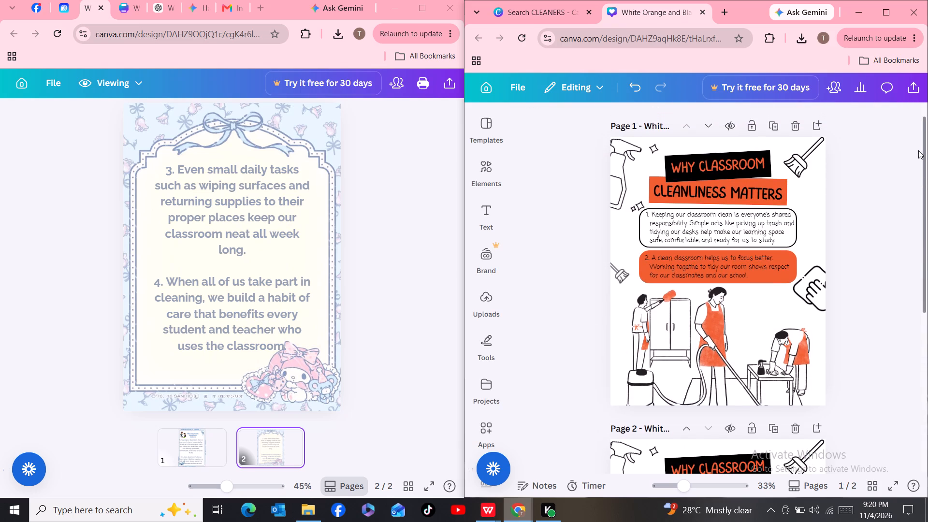
{"action": "left_click_drag", "start_coordinate": [918, 150], "coordinate": [897, 320]}
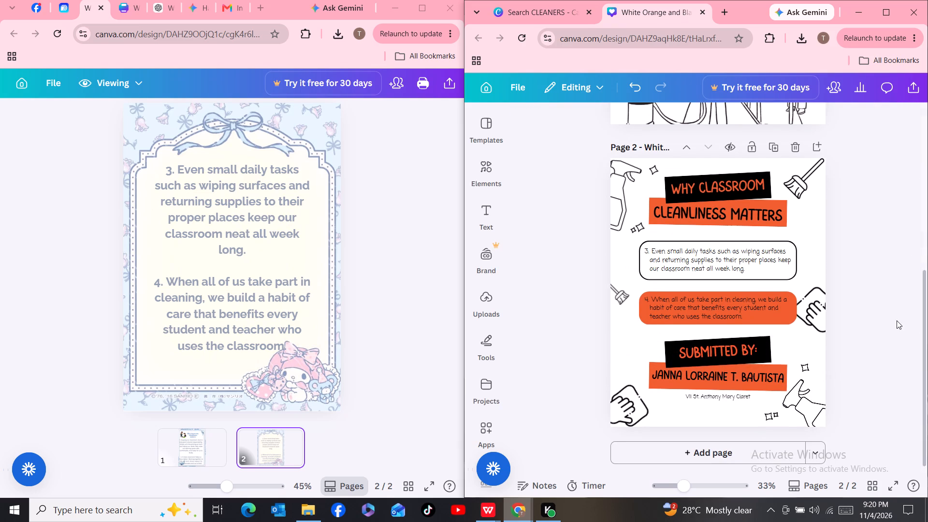
{"action": "left_click", "coordinate": [909, 210]}
{"action": "left_click", "coordinate": [884, 11]}
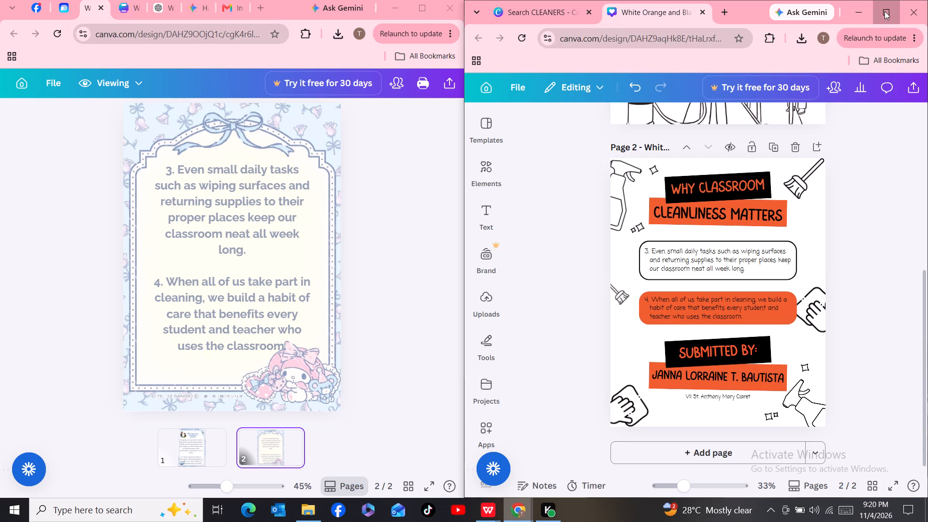
{"action": "left_click_drag", "start_coordinate": [927, 341], "coordinate": [927, 280]}
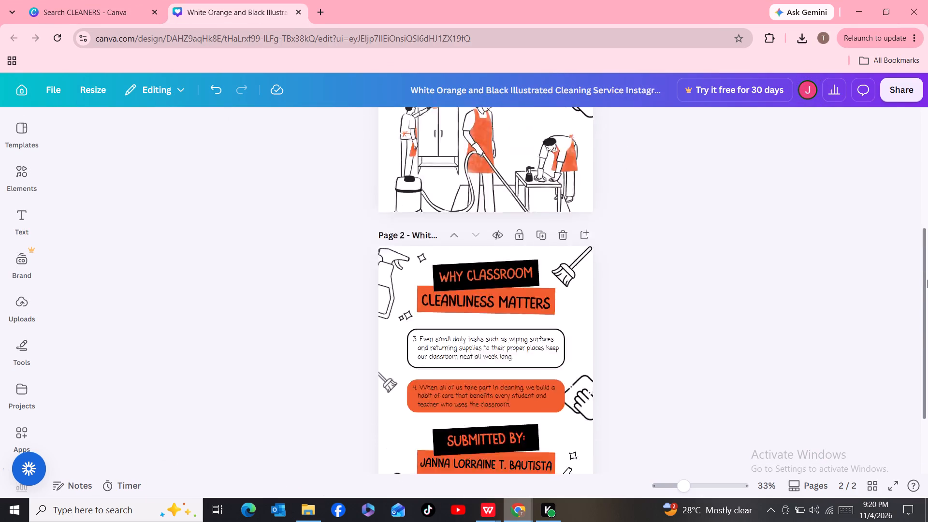
{"action": "left_click_drag", "start_coordinate": [927, 280], "coordinate": [893, 392]}
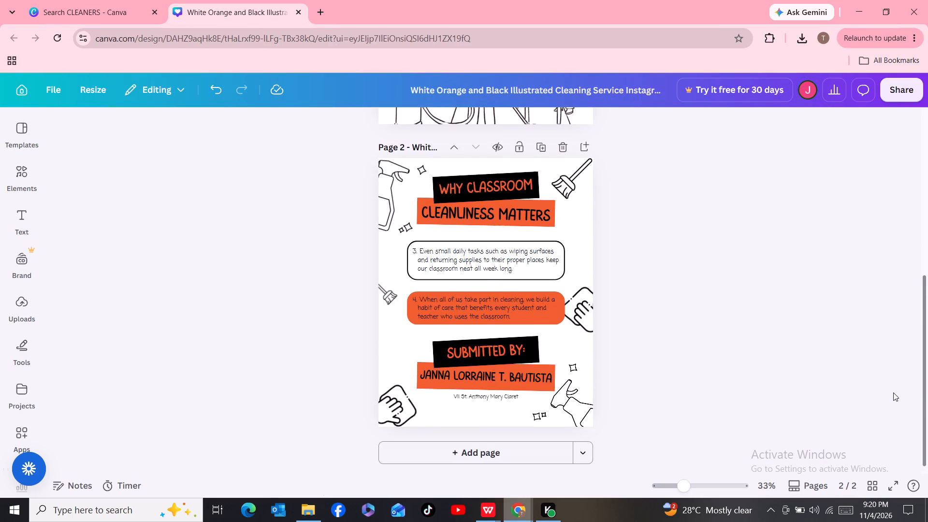
{"action": "left_click_drag", "start_coordinate": [893, 392], "coordinate": [895, 214]}
{"action": "left_click", "coordinate": [672, 326]}
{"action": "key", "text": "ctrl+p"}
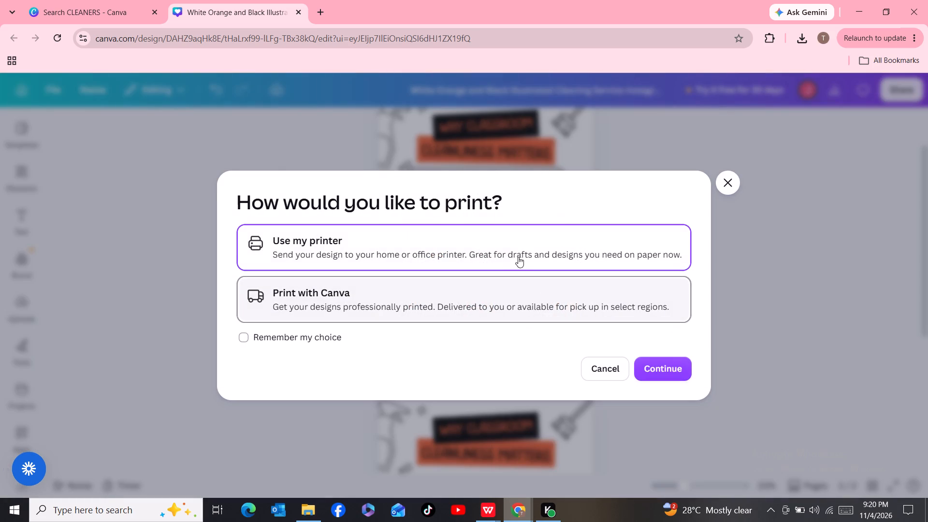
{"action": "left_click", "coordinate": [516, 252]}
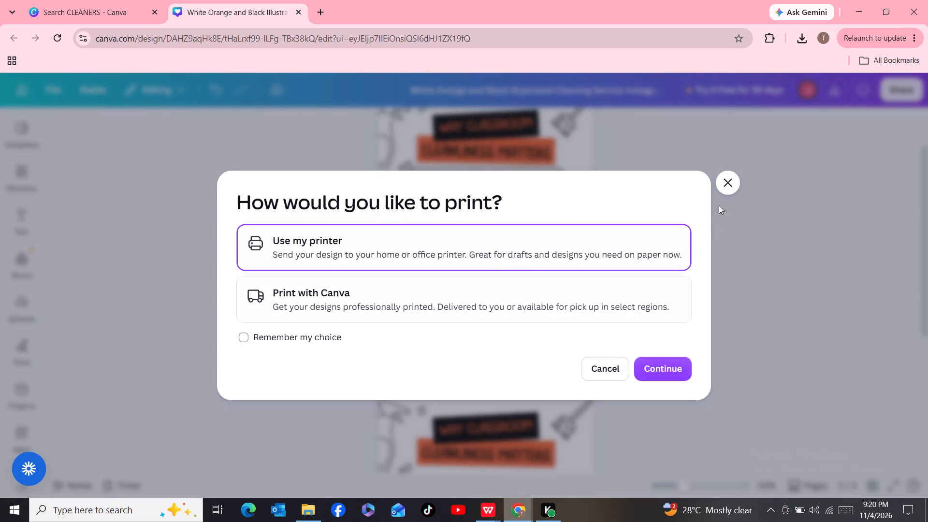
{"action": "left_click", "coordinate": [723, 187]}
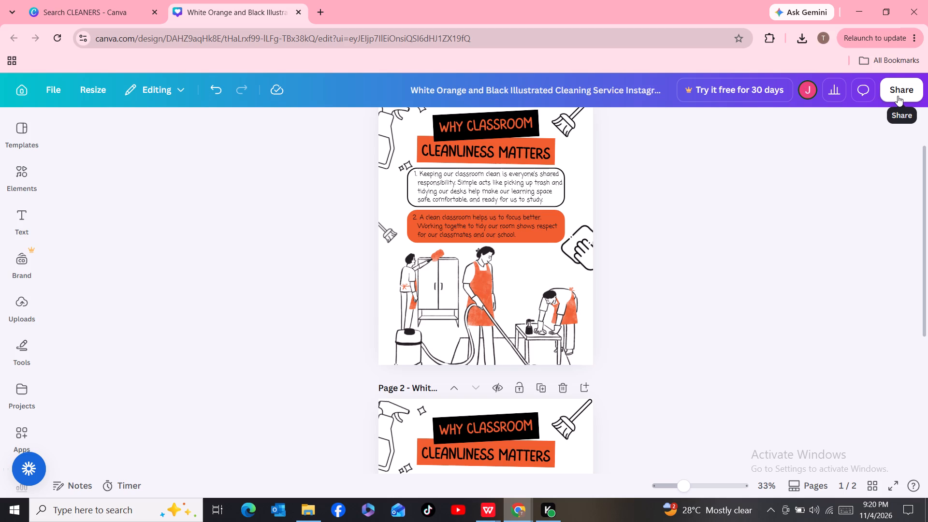
Download both pages of the poster as a PDF file.
{"action": "left_click", "coordinate": [898, 96]}
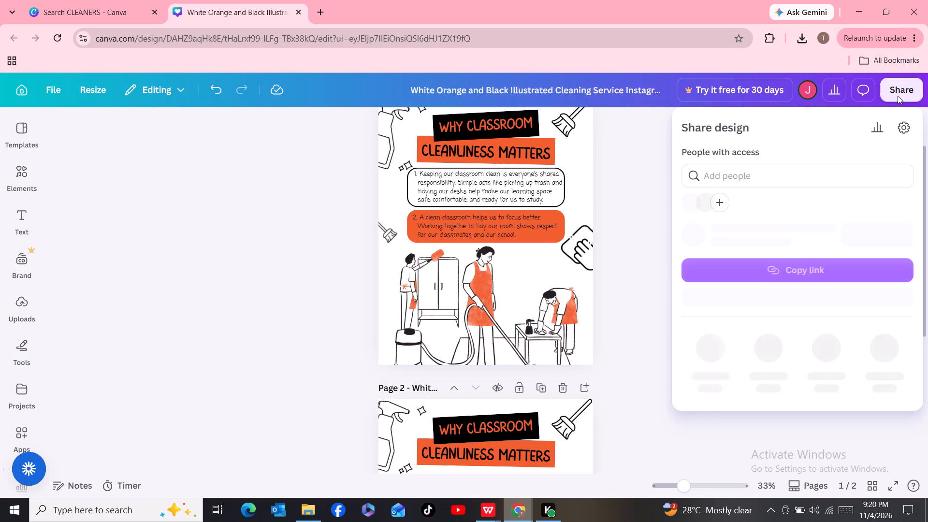
{"action": "left_click", "coordinate": [708, 383]}
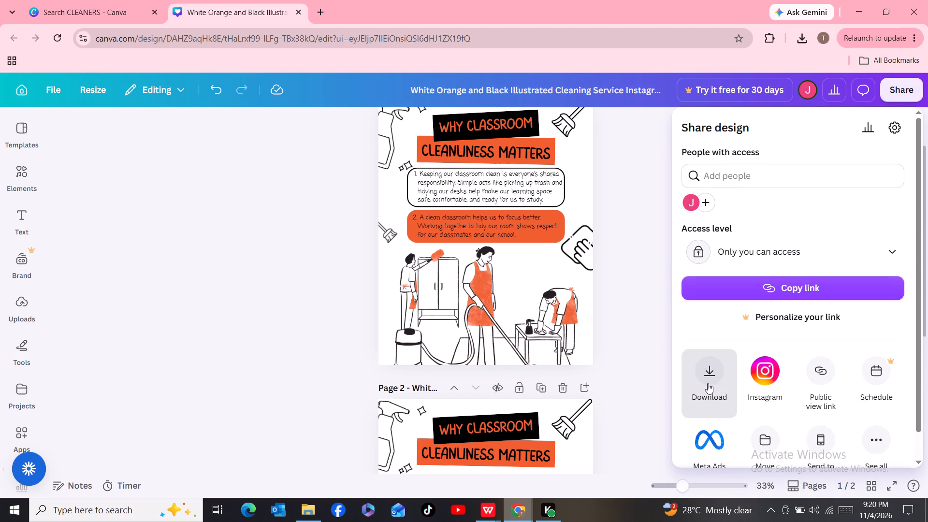
{"action": "left_click", "coordinate": [786, 171]}
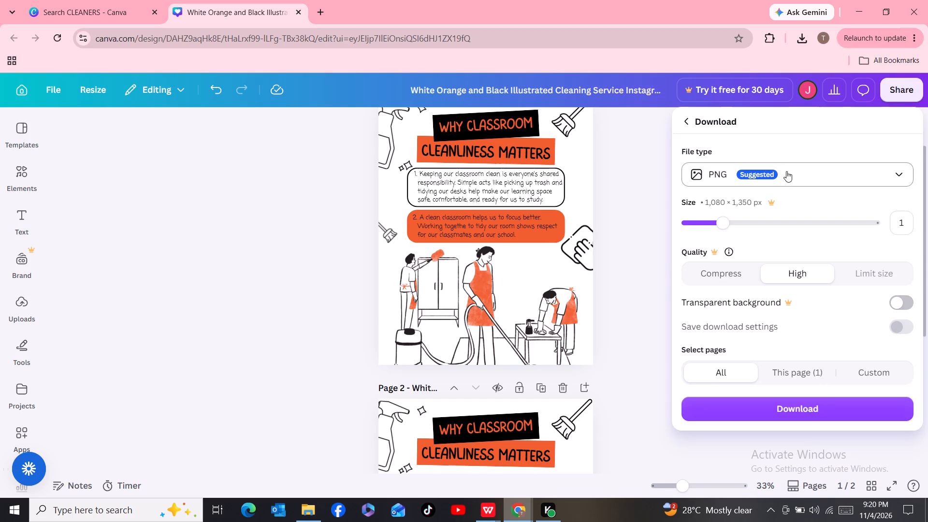
{"action": "left_click", "coordinate": [797, 178]}
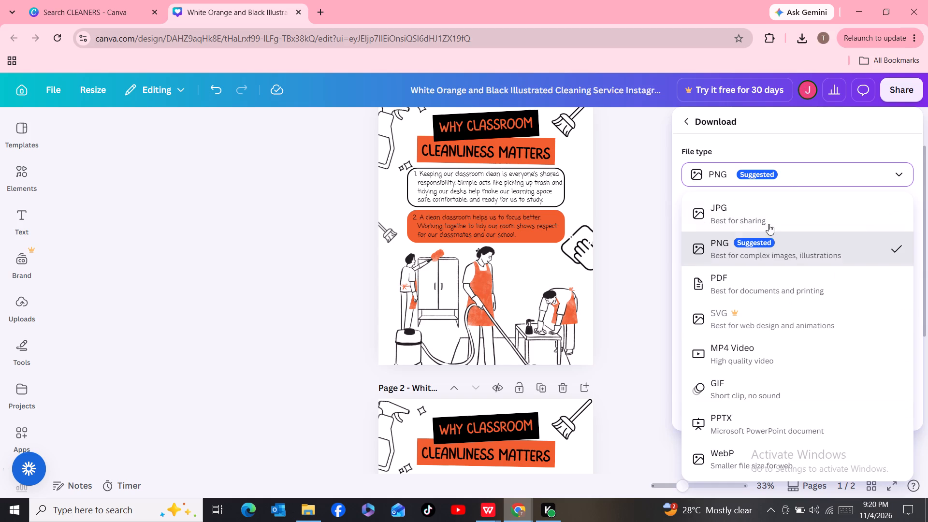
Download all pages of the cleanliness design as a PDF with the Digital preset.
{"action": "left_click", "coordinate": [764, 271]}
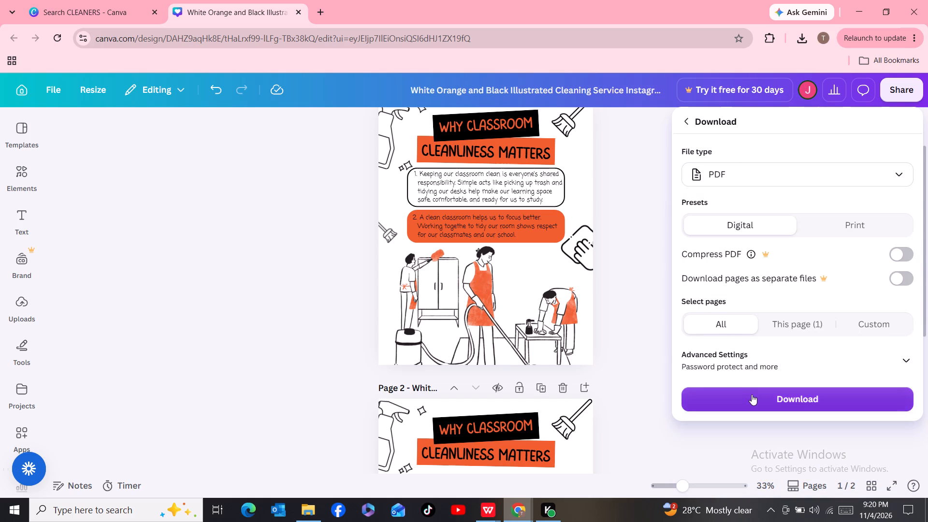
{"action": "left_click", "coordinate": [752, 398]}
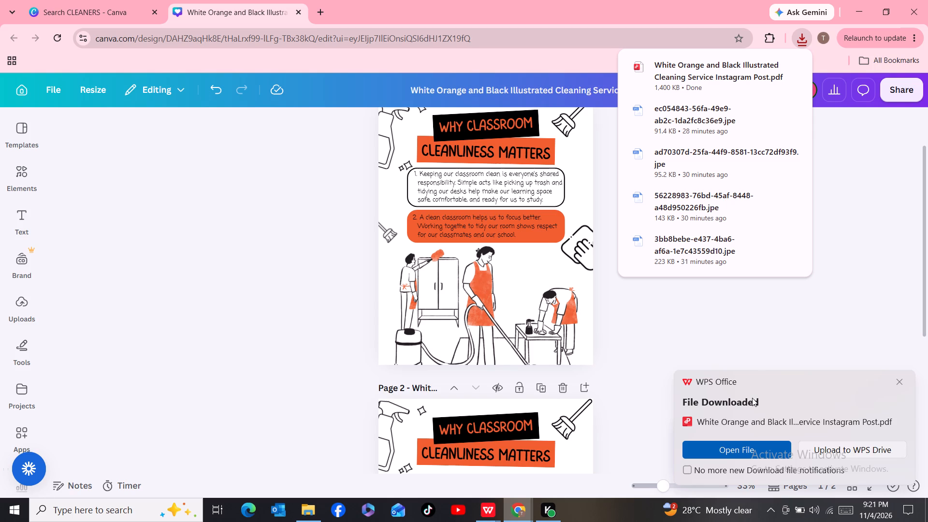
Open the downloaded Cleaning Service Instagram Post PDF and bring up its print settings.
{"action": "left_click", "coordinate": [684, 56]}
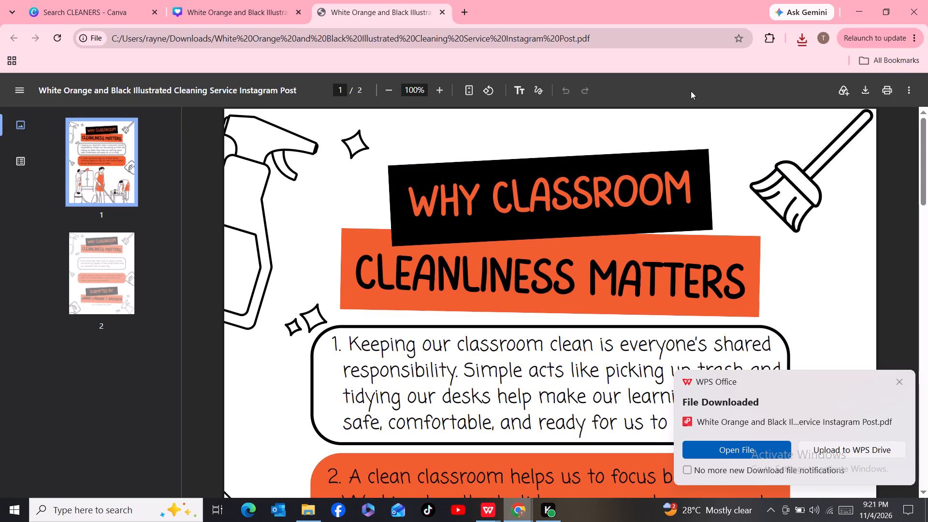
{"action": "left_click", "coordinate": [881, 93]}
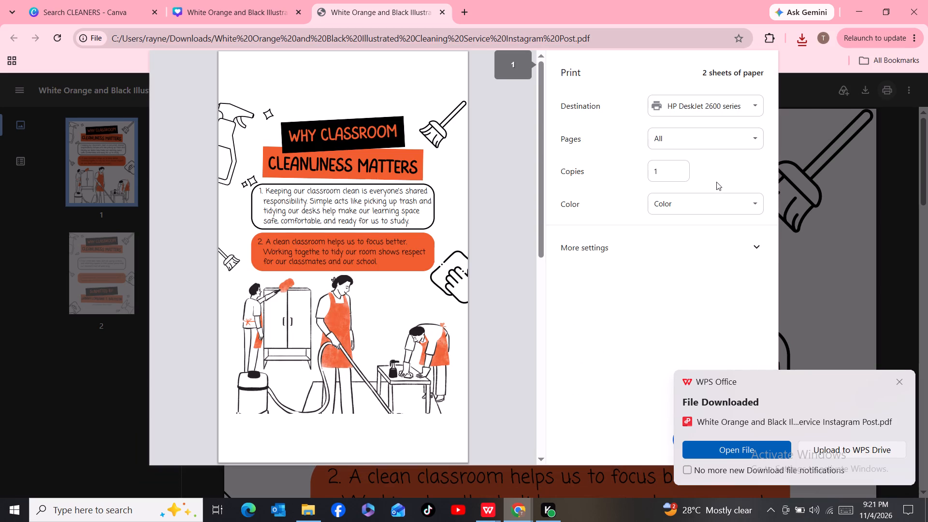
Set the paper size to A4 and print the downloaded poster PDF.
{"action": "left_click", "coordinate": [708, 233]}
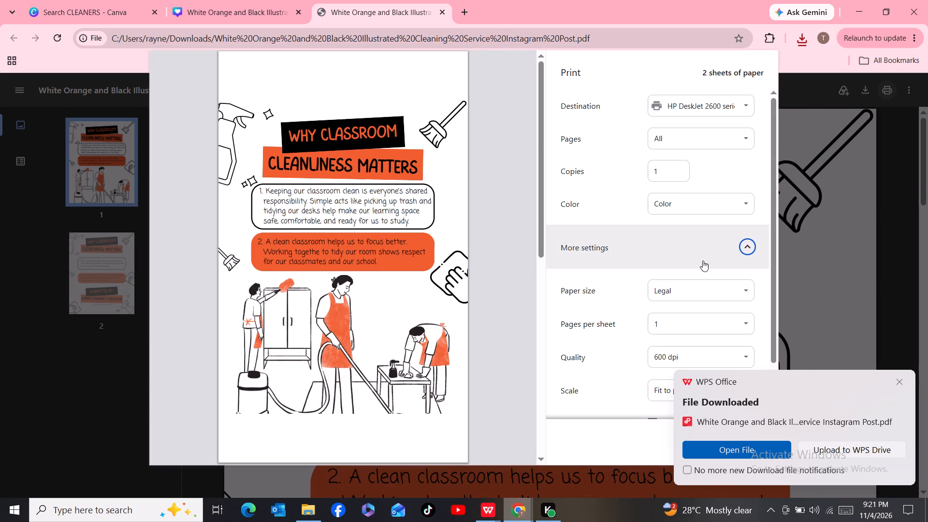
{"action": "left_click", "coordinate": [704, 288]}
{"action": "left_click", "coordinate": [701, 59]}
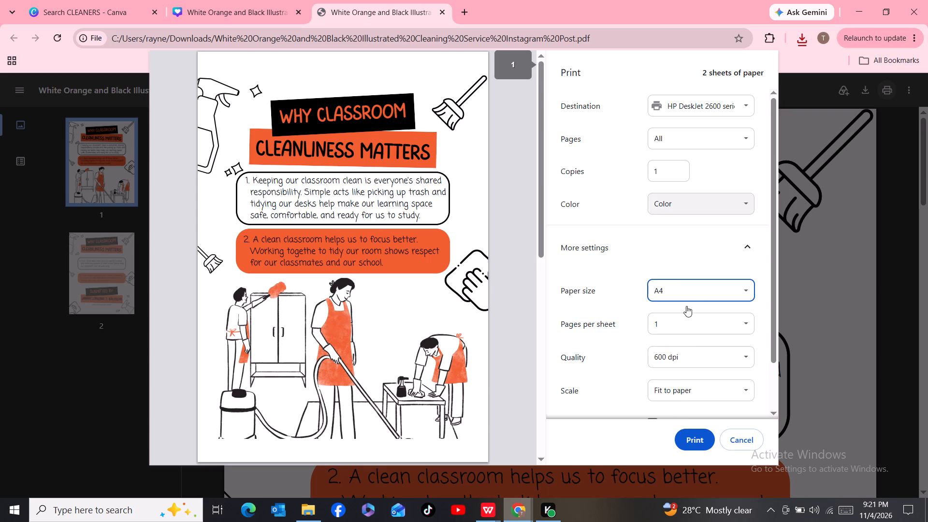
{"action": "left_click", "coordinate": [690, 437]}
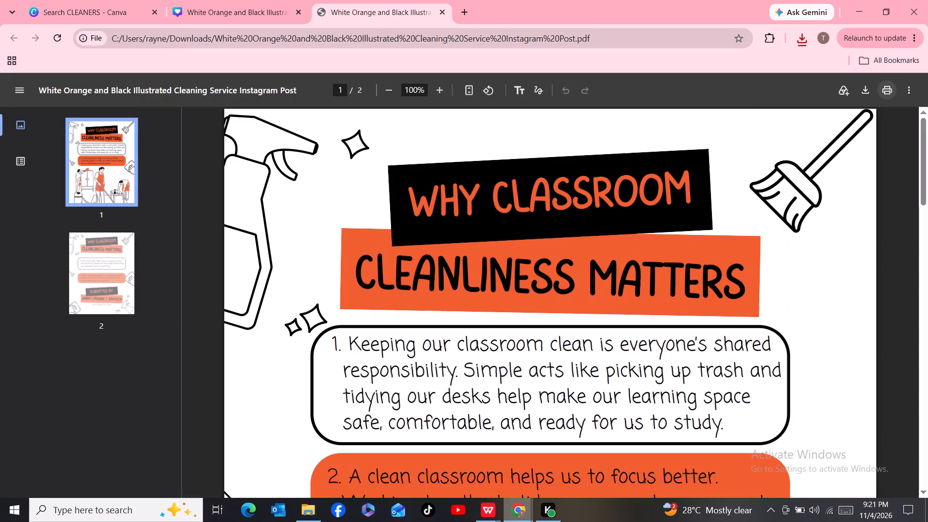